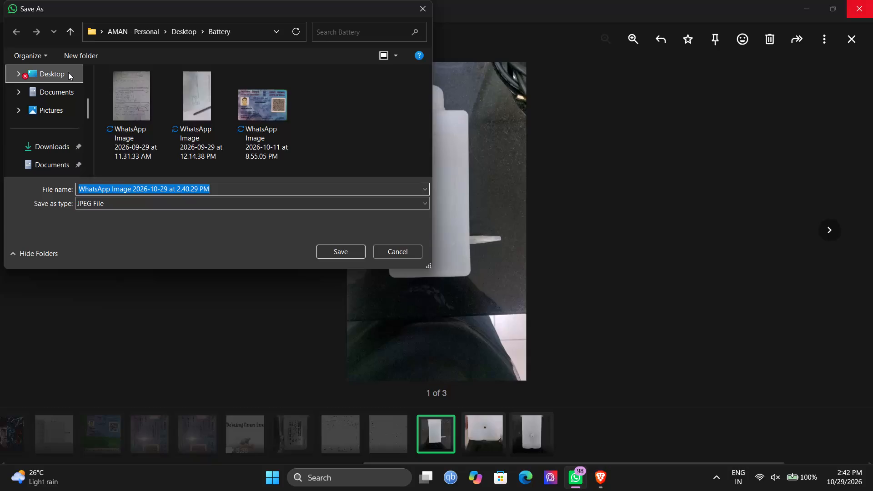
Set the image's save location to the Aman folder inside project images on the Desktop.
{"action": "left_click", "coordinate": [68, 72]}
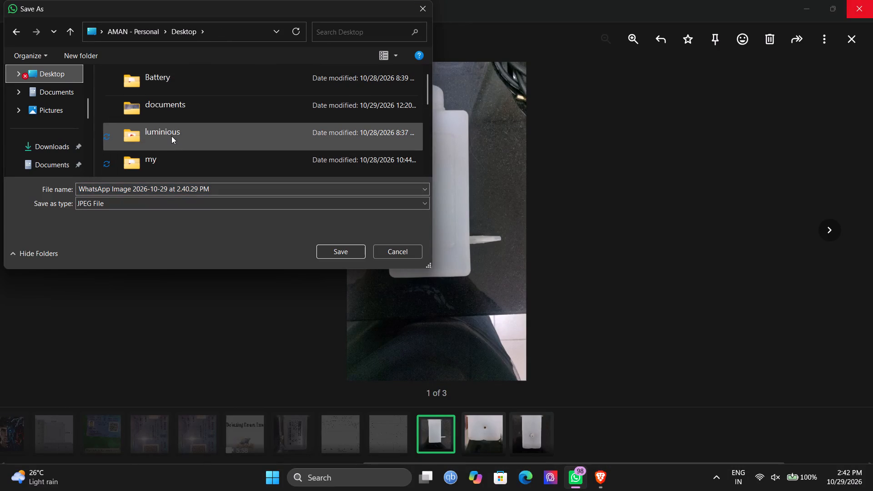
{"action": "scroll", "coordinate": [172, 135], "scroll_direction": "down", "scroll_amount": 1}
{"action": "scroll", "coordinate": [183, 96], "scroll_direction": "up", "scroll_amount": 1}
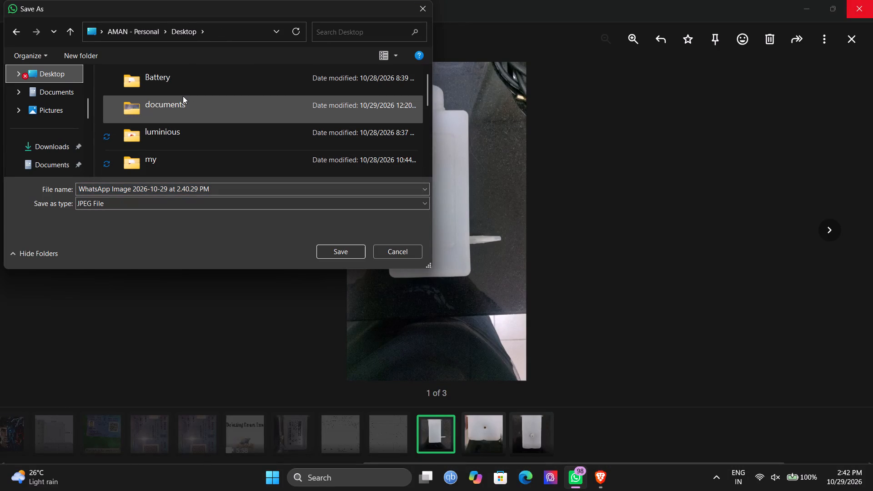
{"action": "scroll", "coordinate": [183, 96], "scroll_direction": "down", "scroll_amount": 2}
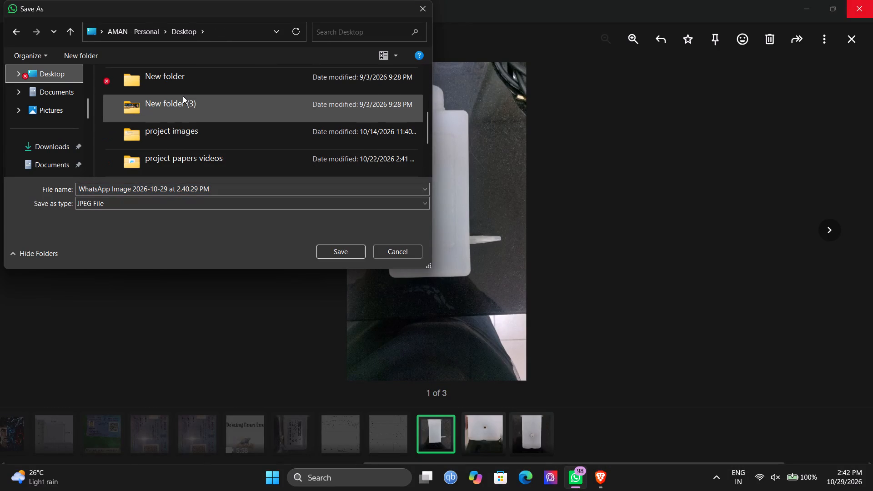
{"action": "scroll", "coordinate": [183, 96], "scroll_direction": "down", "scroll_amount": 1}
{"action": "scroll", "coordinate": [202, 96], "scroll_direction": "up", "scroll_amount": 1}
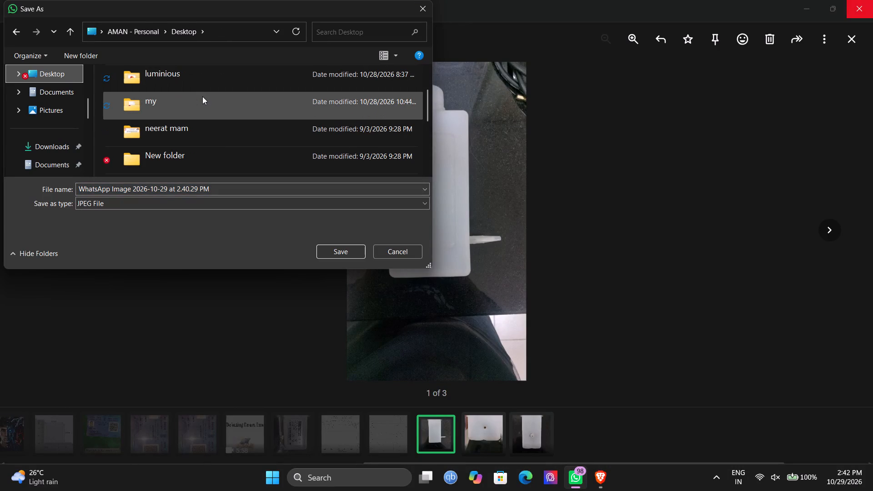
{"action": "scroll", "coordinate": [202, 96], "scroll_direction": "down", "scroll_amount": 1}
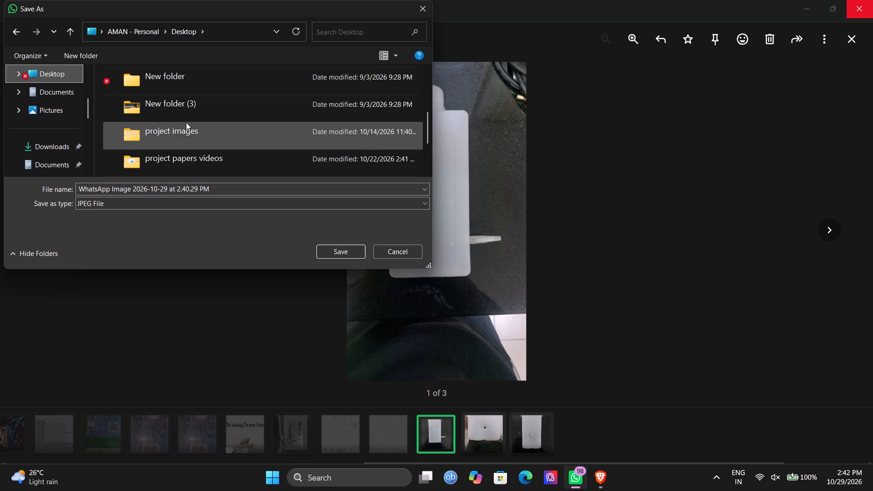
{"action": "double_click", "coordinate": [186, 122]}
{"action": "left_click", "coordinate": [205, 100]}
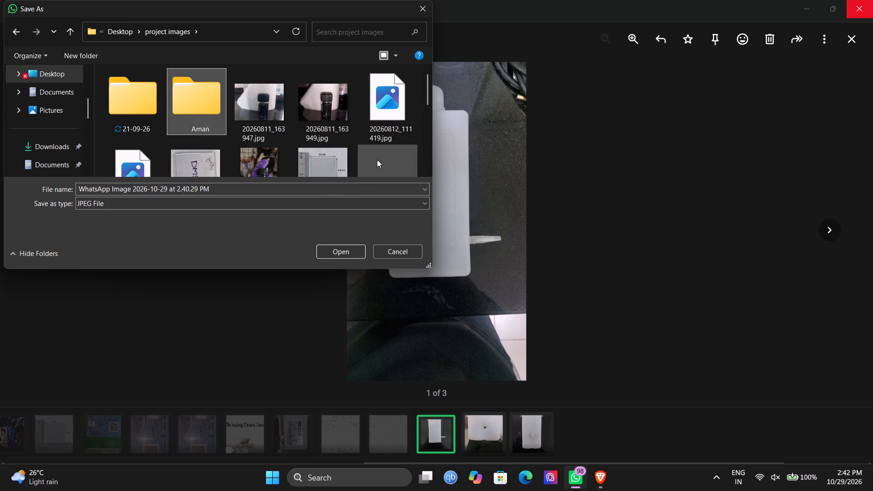
{"action": "left_click", "coordinate": [377, 160]}
{"action": "scroll", "coordinate": [266, 129], "scroll_direction": "up", "scroll_amount": 1}
{"action": "double_click", "coordinate": [197, 98]}
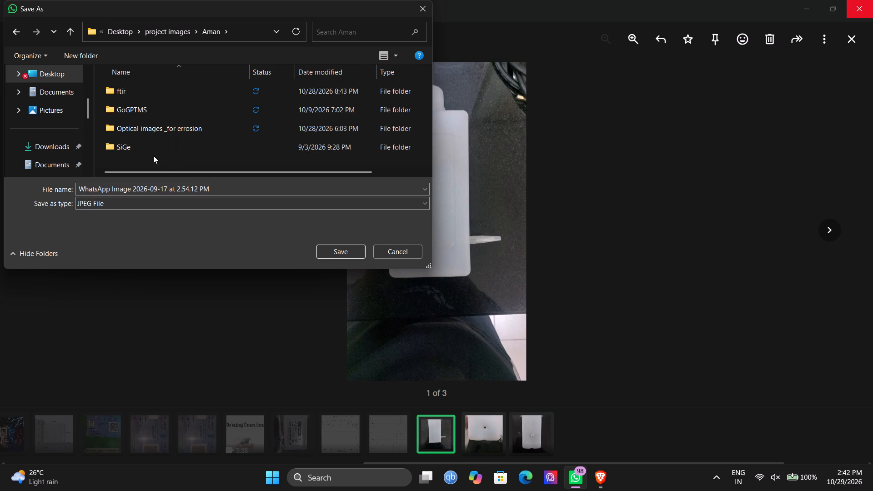
Open the options for the empty area of the Aman folder's file listing.
{"action": "right_click", "coordinate": [153, 155]}
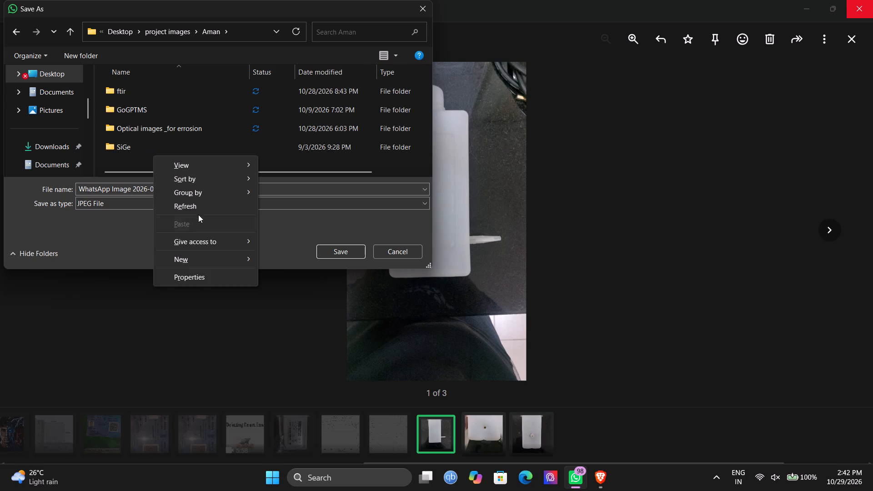
Create a new folder inside the Aman folder under project images and clear its default name for renaming.
{"action": "left_click", "coordinate": [178, 260]}
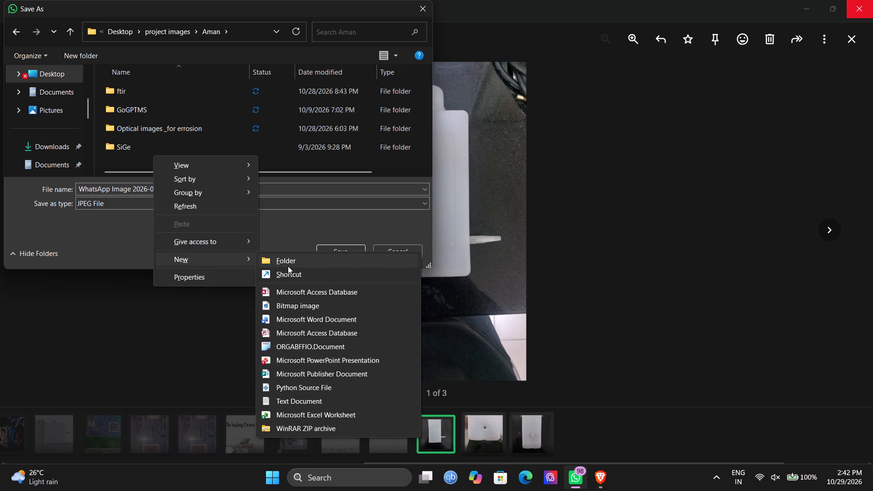
{"action": "left_click", "coordinate": [288, 265]}
{"action": "key", "text": "BackSpace"}
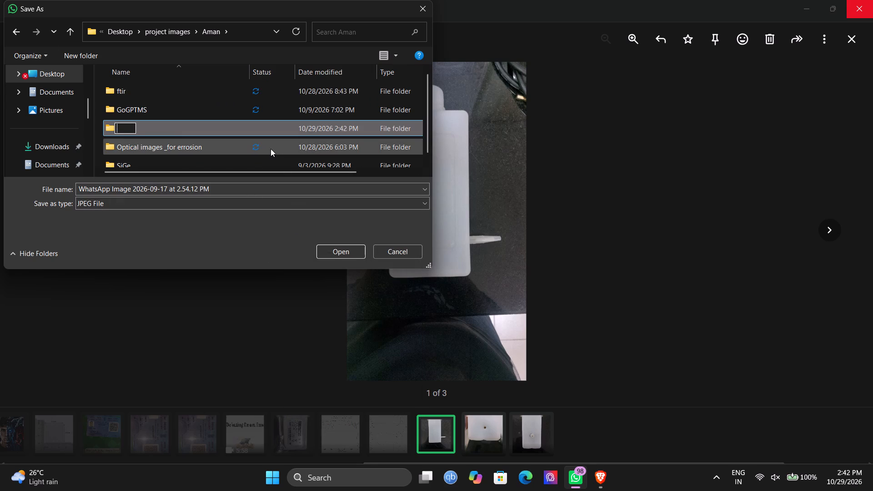
Name the new folder in Aman "device" and open it as the save location for the photo.
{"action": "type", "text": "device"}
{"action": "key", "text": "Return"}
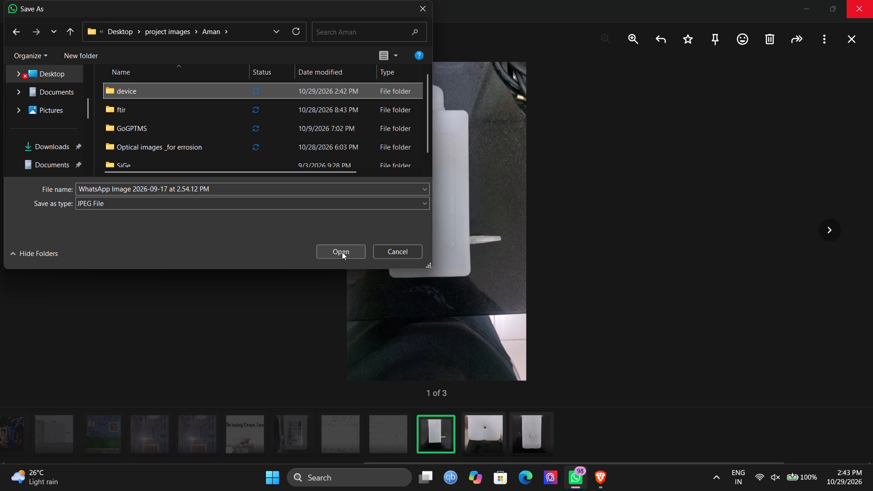
{"action": "left_click", "coordinate": [342, 252]}
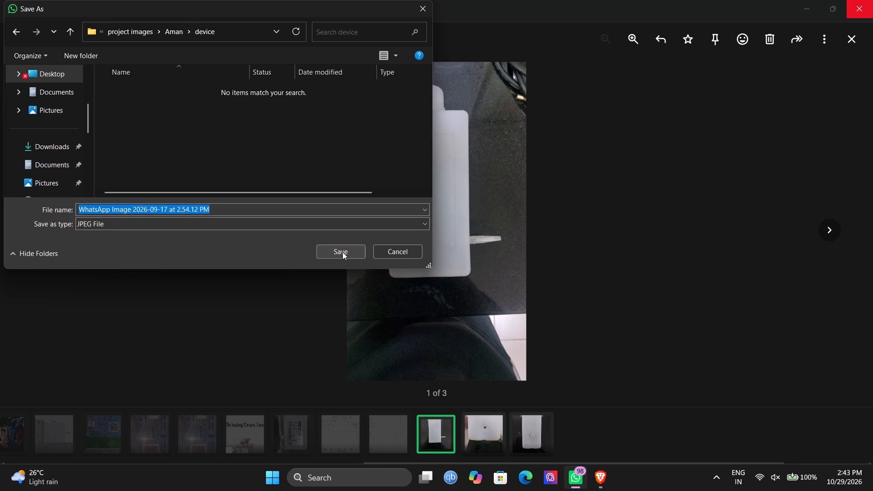
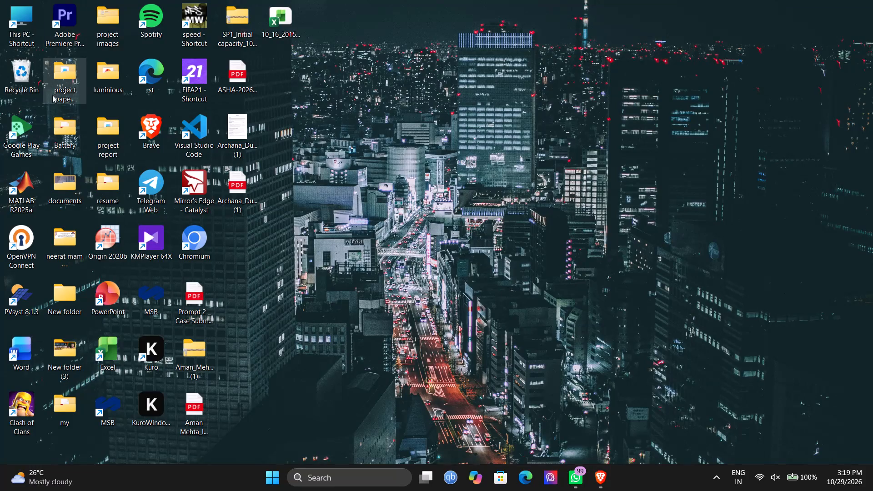
Open the Aman folder inside the project images folder on the Desktop.
{"action": "left_click", "coordinate": [71, 85]}
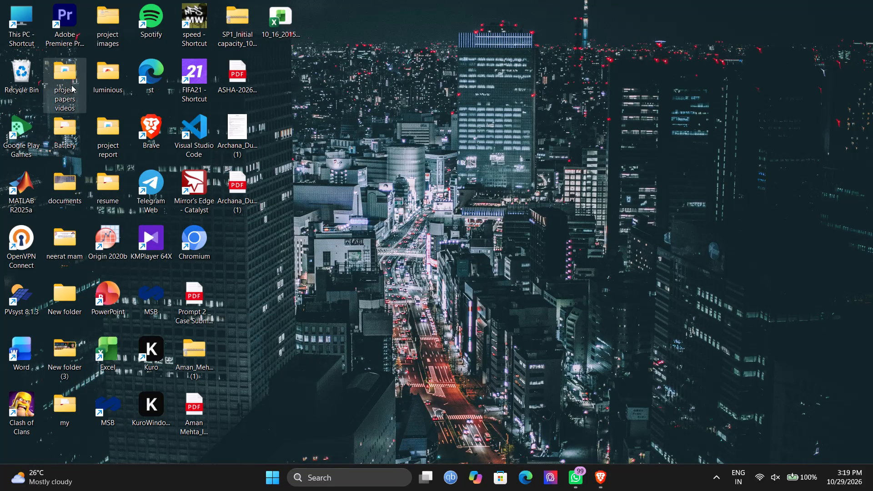
{"action": "double_click", "coordinate": [113, 15]}
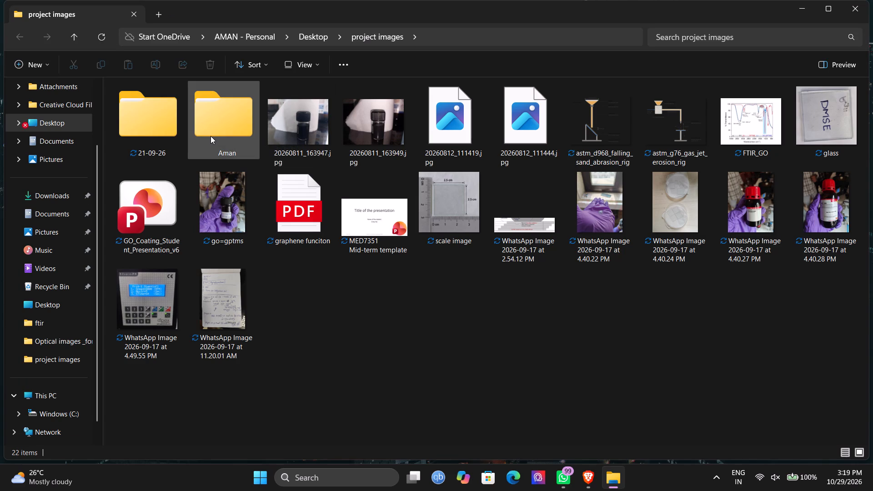
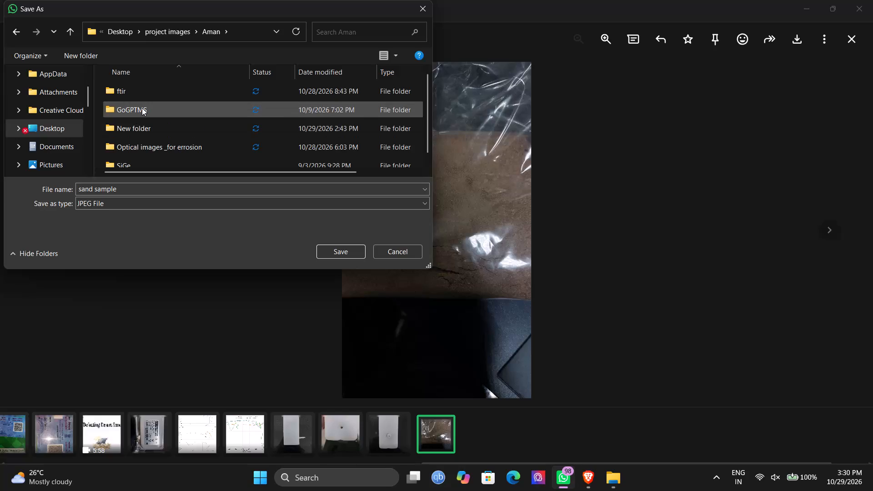
Choose "New folder" inside the Aman project images folder as the save location for the "sand sample" JPEG.
{"action": "scroll", "coordinate": [125, 151], "scroll_direction": "down", "scroll_amount": 2}
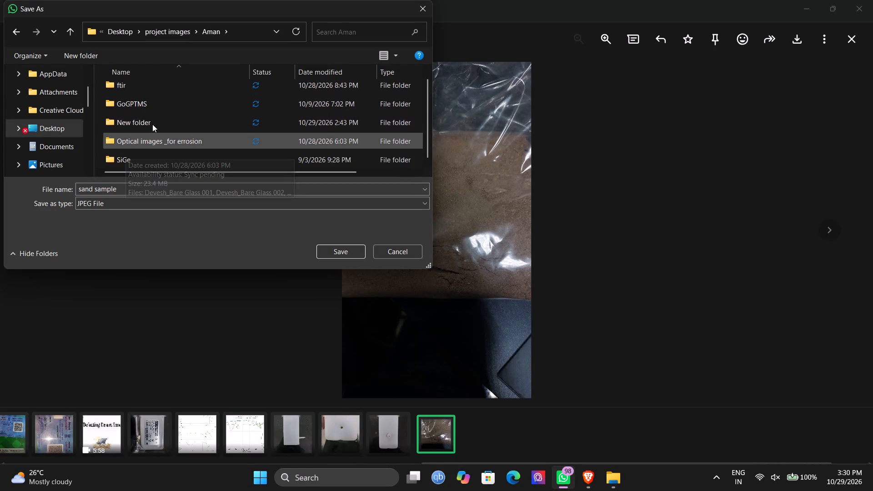
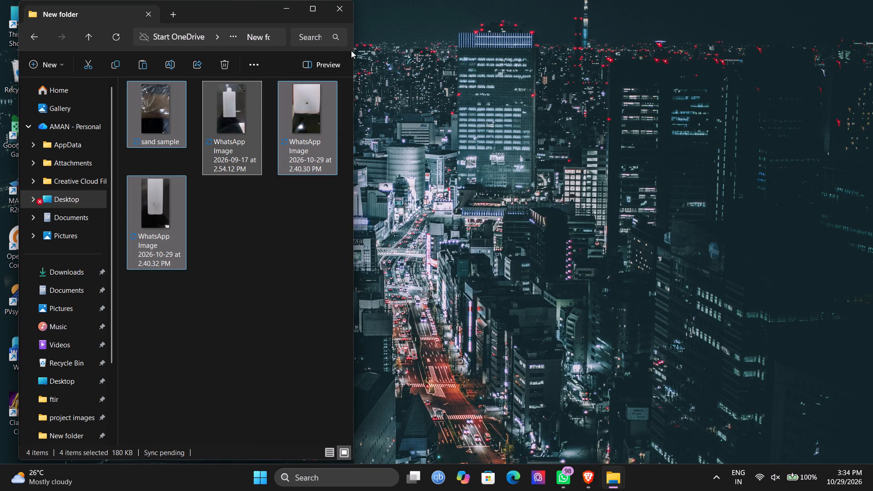
{"action": "left_click", "coordinate": [286, 8]}
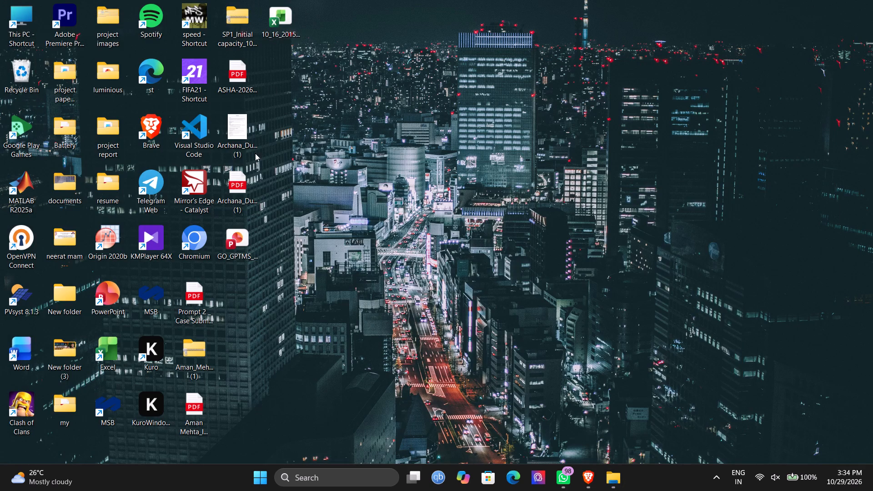
{"action": "double_click", "coordinate": [235, 229]}
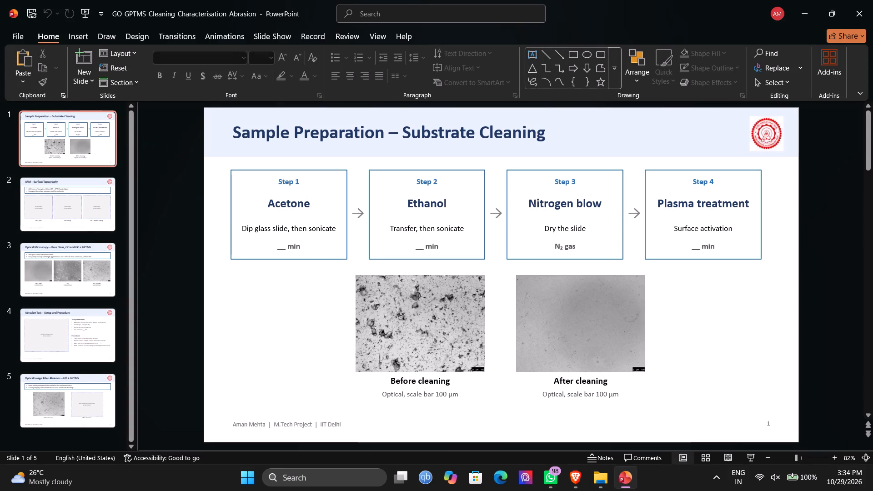
Fill in the blank duration of the Step 1 Acetone box on the Substrate Cleaning slide as 10 min.
{"action": "left_click", "coordinate": [291, 244]}
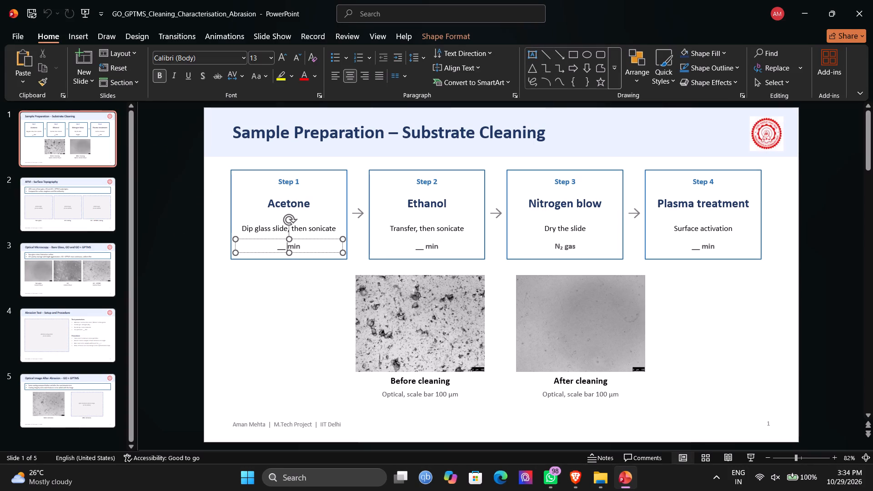
{"action": "key", "text": "BackSpace"}
{"action": "key", "text": "BackSpace"}
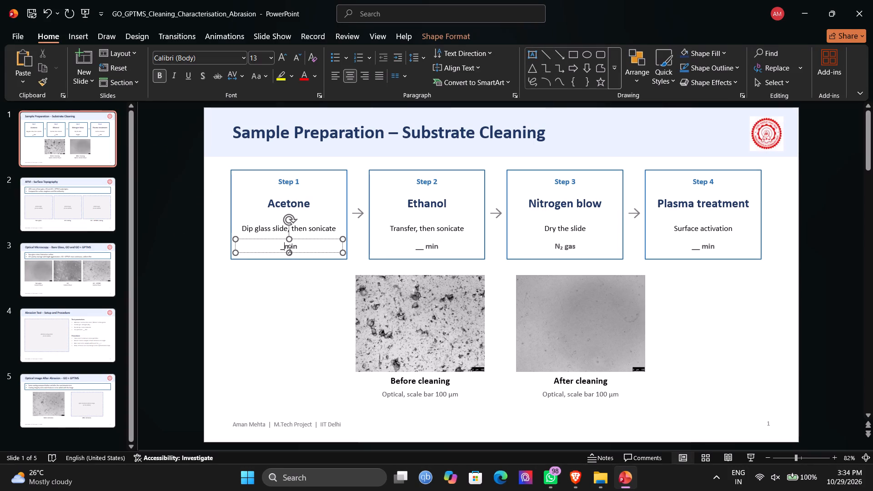
{"action": "key", "text": "BackSpace"}
{"action": "key", "text": "0"}
{"action": "key", "text": "BackSpace"}
{"action": "type", "text": "11"}
{"action": "key", "text": "BackSpace"}
{"action": "key", "text": "0"}
{"action": "key", "text": "space"}
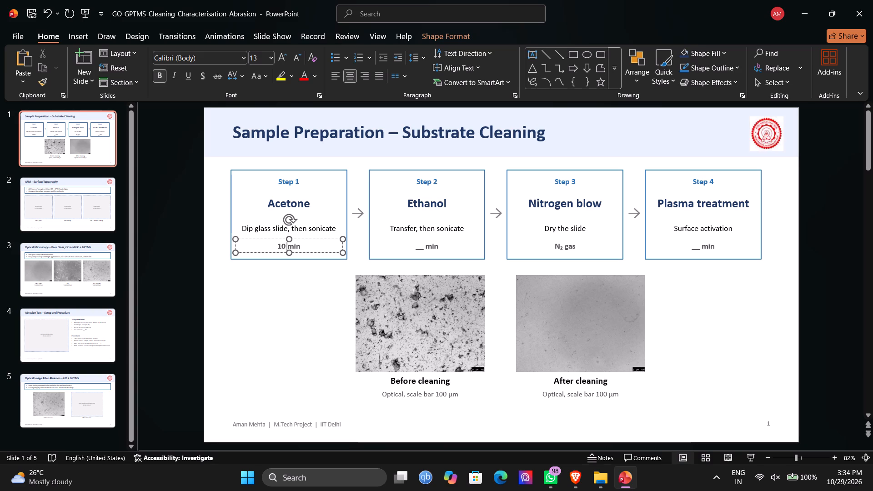
Fill in the blank duration of the Step 2 Ethanol box as 10 min.
{"action": "left_click", "coordinate": [426, 245]}
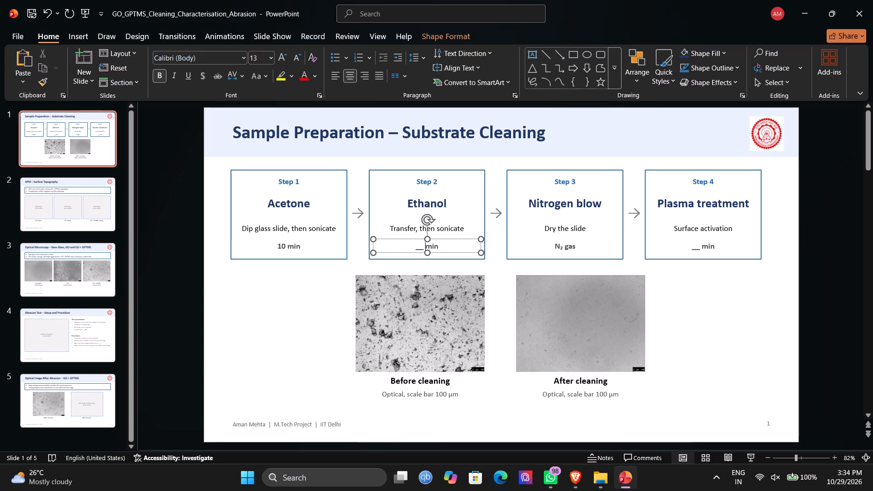
{"action": "key", "text": "BackSpace"}
{"action": "key", "text": "BackSpace"}
{"action": "key", "text": "BackSpace"}
{"action": "type", "text": "20"}
{"action": "key", "text": "BackSpace"}
{"action": "key", "text": "BackSpace"}
{"action": "key", "text": "1"}
{"action": "type", "text": "0"}
{"action": "key", "text": "space"}
{"action": "left_click", "coordinate": [715, 320]}
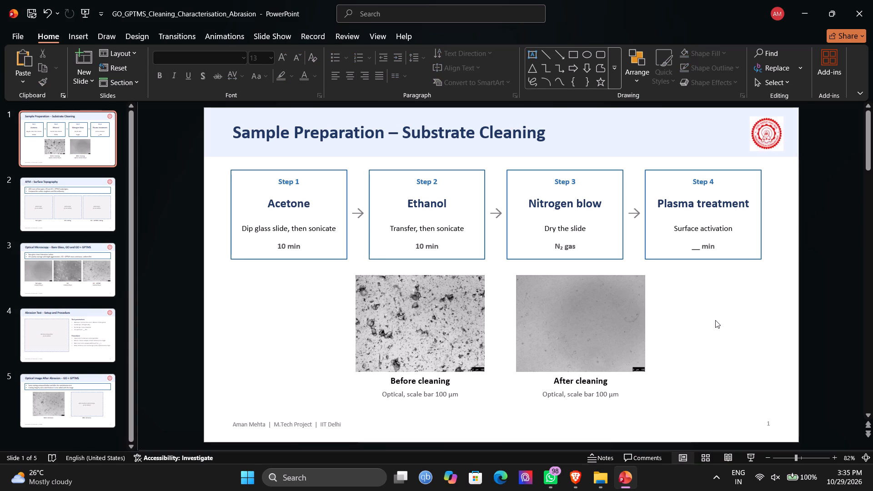
Fill in the blank duration of the Step 4 Plasma treatment box as 20 min.
{"action": "left_click", "coordinate": [699, 247]}
{"action": "key", "text": "BackSpace"}
{"action": "key", "text": "BackSpace"}
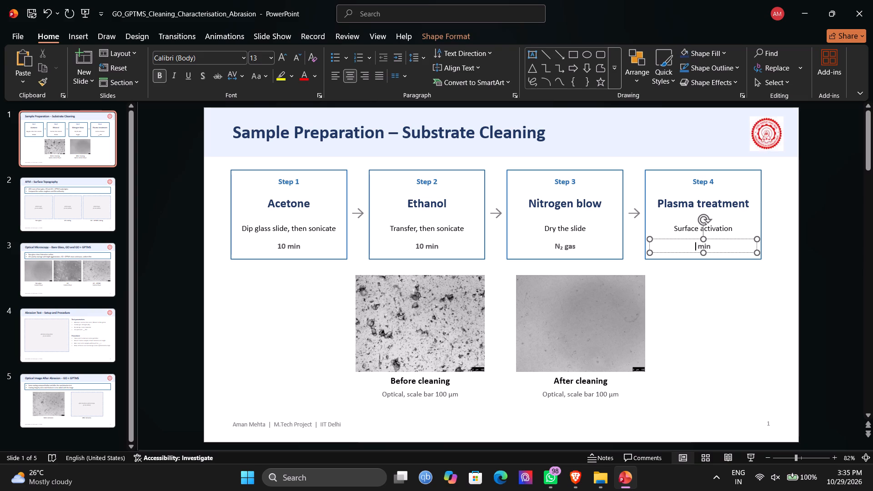
{"action": "type", "text": "20"}
Review the AFM and Optical Microscopy slides, ending on the Abrasion Test – Setup and Procedure slide.
{"action": "left_click", "coordinate": [429, 339]}
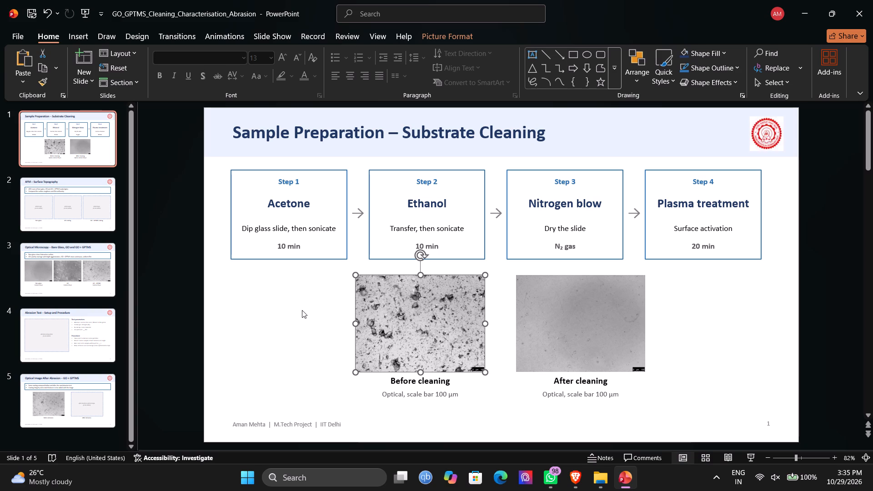
{"action": "left_click", "coordinate": [79, 220]}
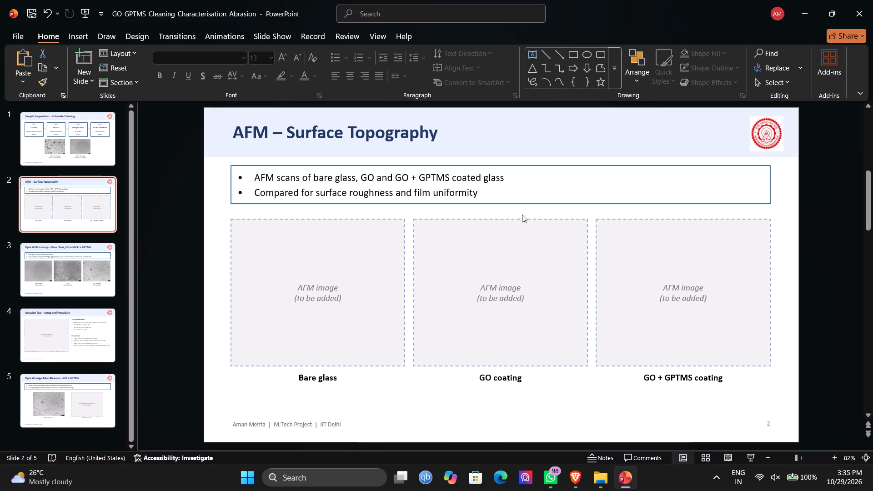
{"action": "left_click", "coordinate": [85, 281]}
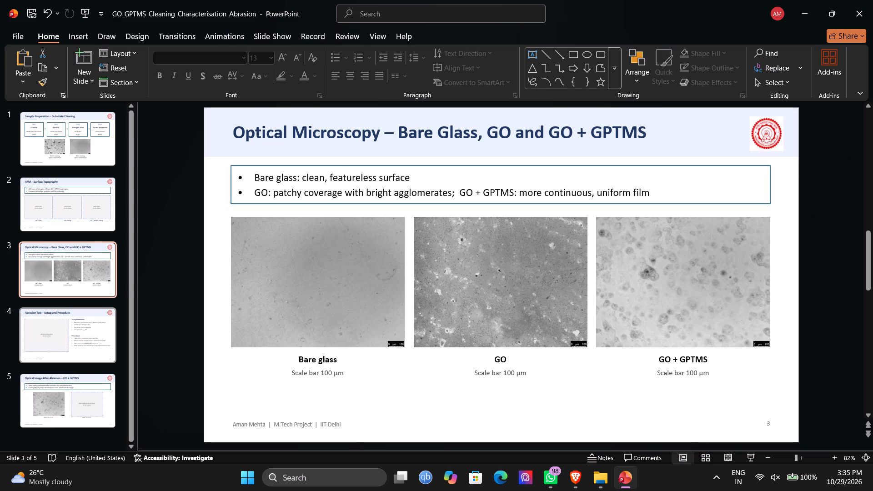
{"action": "left_click", "coordinate": [106, 333]}
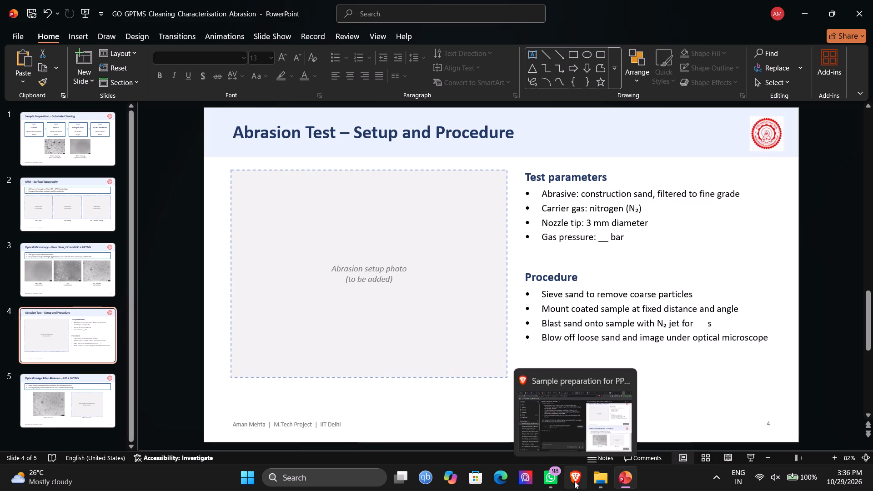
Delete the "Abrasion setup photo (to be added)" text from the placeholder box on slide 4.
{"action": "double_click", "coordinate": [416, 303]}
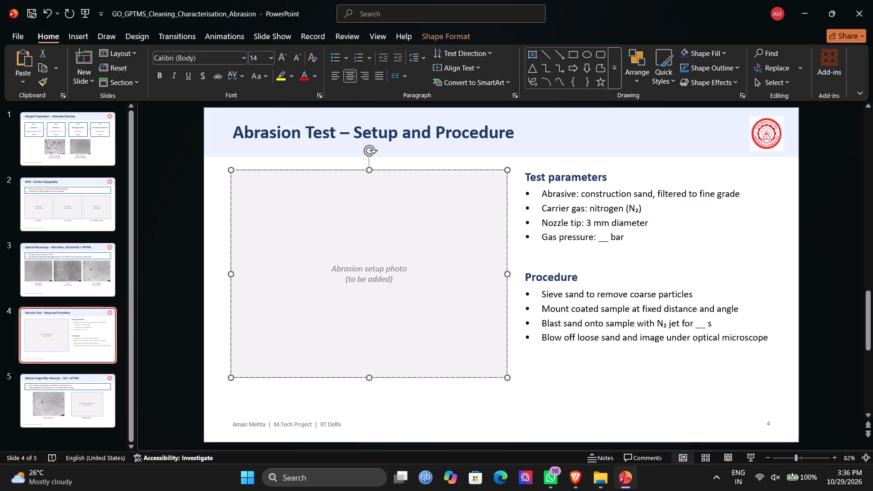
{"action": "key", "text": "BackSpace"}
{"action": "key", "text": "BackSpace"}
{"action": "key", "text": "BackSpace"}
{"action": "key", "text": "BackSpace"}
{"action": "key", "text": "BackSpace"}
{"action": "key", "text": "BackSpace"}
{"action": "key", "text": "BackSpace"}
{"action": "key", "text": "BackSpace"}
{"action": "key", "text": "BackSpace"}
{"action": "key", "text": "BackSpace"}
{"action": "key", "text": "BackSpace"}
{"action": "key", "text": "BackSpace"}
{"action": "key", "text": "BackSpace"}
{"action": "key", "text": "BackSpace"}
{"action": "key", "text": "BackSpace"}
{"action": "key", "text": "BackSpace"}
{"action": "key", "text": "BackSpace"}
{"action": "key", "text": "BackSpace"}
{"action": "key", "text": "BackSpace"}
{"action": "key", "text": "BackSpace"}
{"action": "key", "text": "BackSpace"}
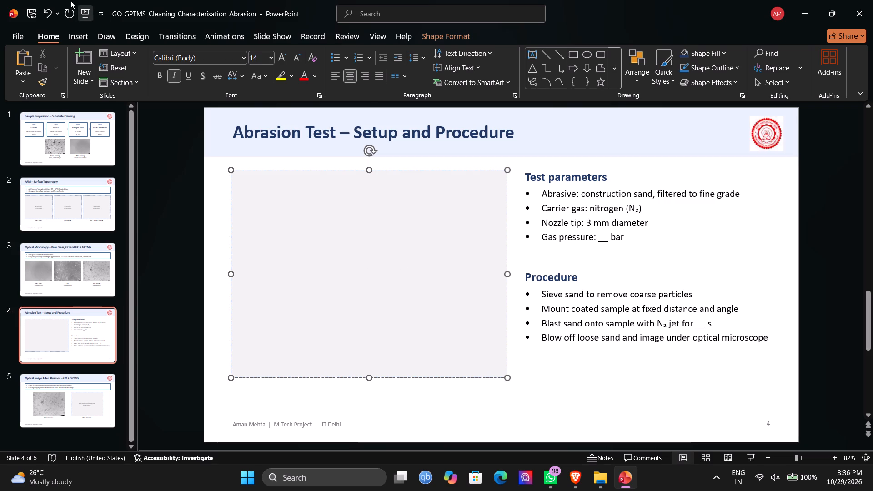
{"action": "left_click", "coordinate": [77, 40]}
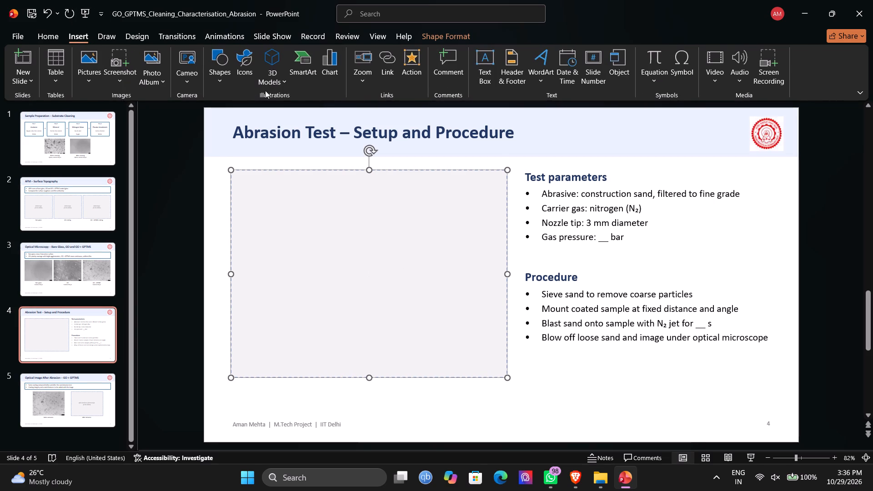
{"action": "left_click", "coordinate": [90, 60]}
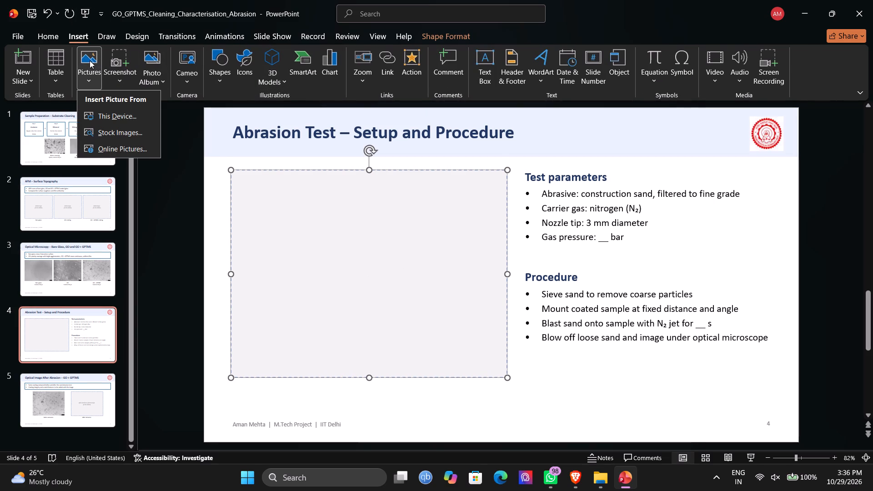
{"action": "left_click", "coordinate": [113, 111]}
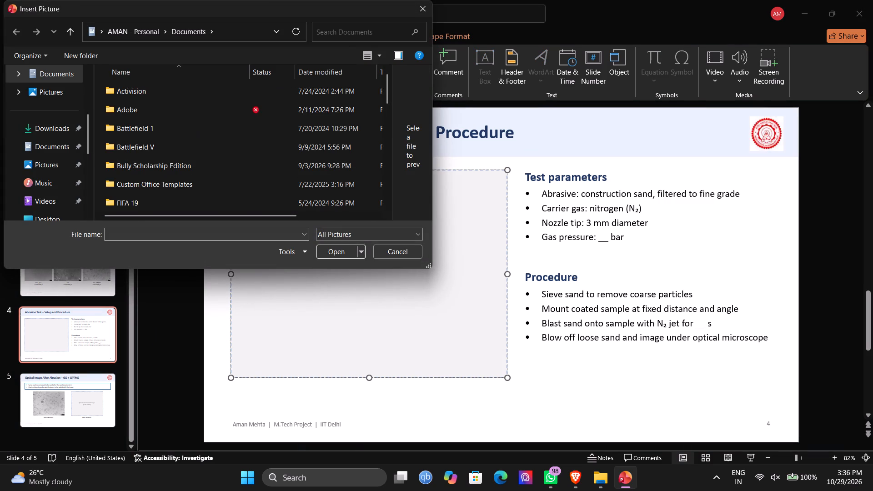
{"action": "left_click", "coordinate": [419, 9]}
Open the photo WhatsApp Image 2026-09-17 at 2.54.12 PM from Aman's New folder in File Explorer and view it maximized.
{"action": "left_click", "coordinate": [809, 6]}
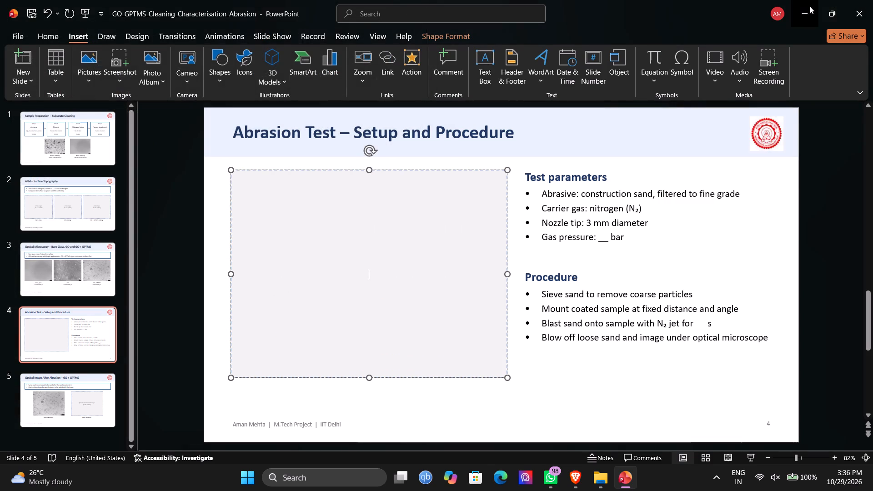
{"action": "left_click", "coordinate": [592, 482]}
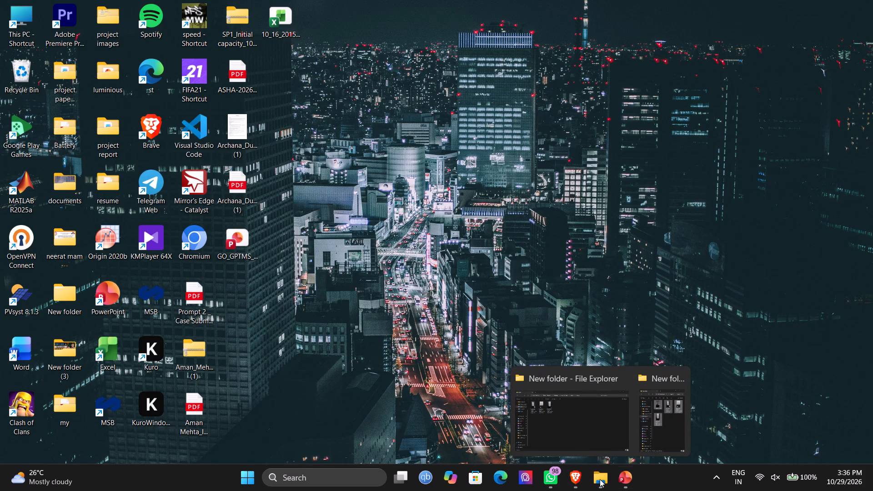
{"action": "left_click", "coordinate": [602, 438]}
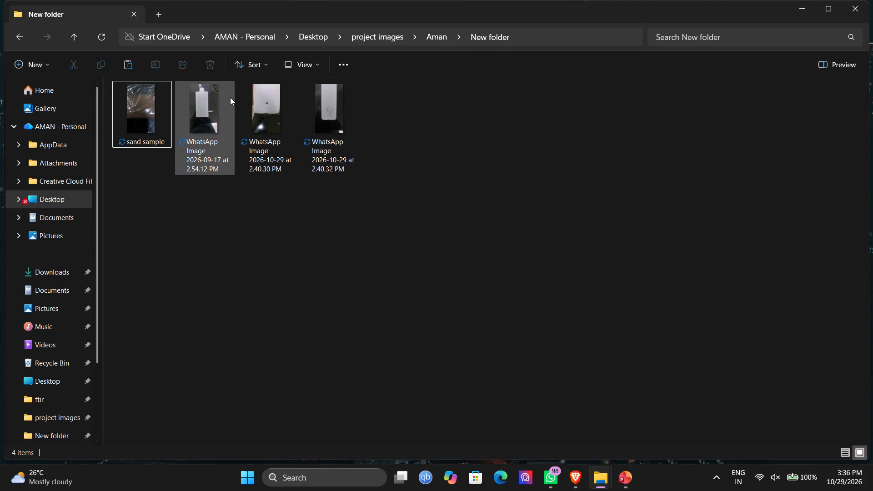
{"action": "double_click", "coordinate": [230, 97]}
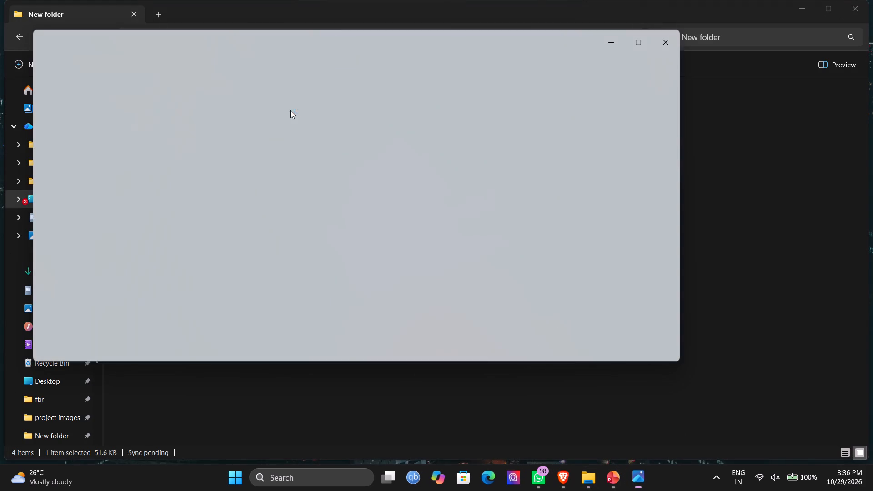
{"action": "left_click", "coordinate": [638, 35]}
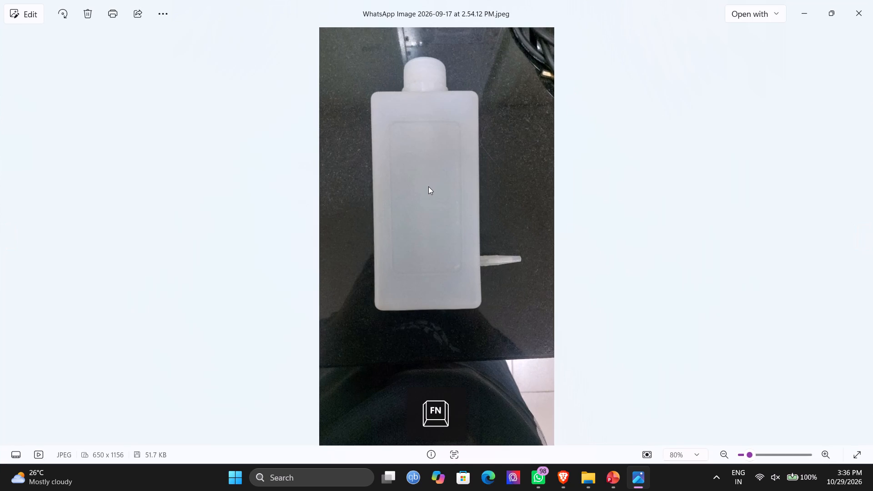
Capture a screen snip of the photo area around the white bottle and its nozzle, leaving out the lower part.
{"action": "left_click_drag", "start_coordinate": [323, 40], "coordinate": [325, 41]}
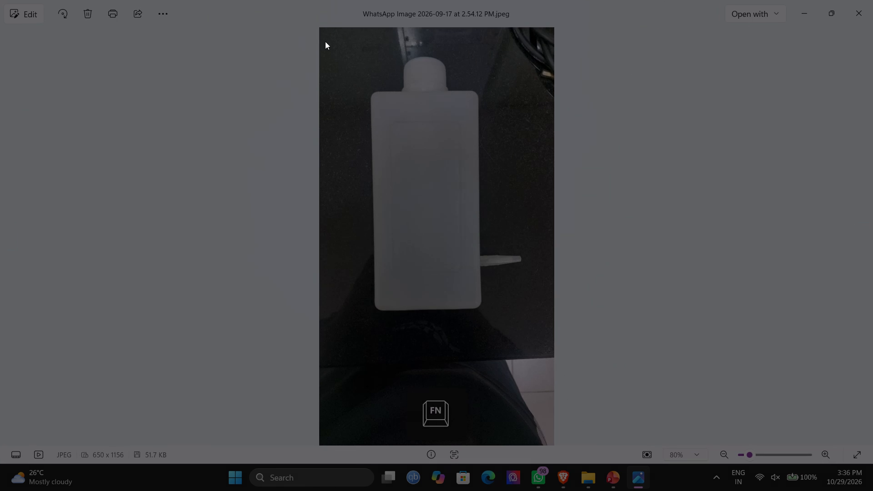
{"action": "left_click_drag", "start_coordinate": [325, 41], "coordinate": [553, 336]}
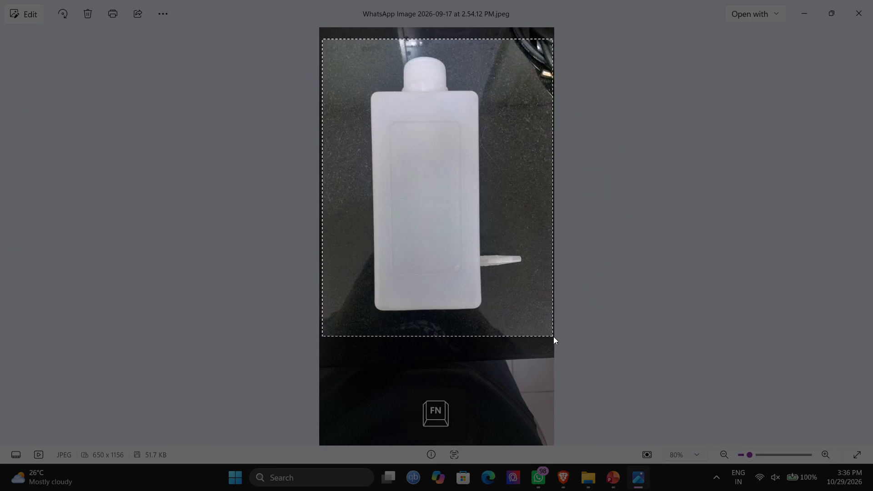
{"action": "left_click_drag", "start_coordinate": [553, 336], "coordinate": [555, 339]}
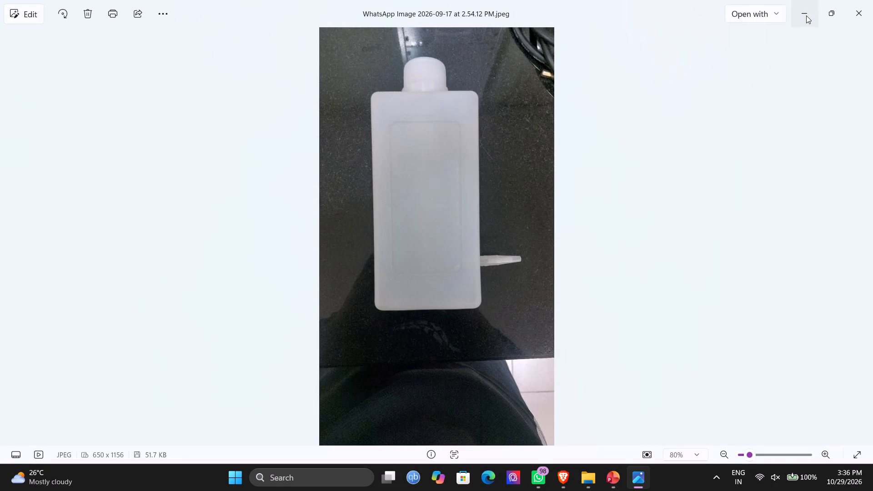
Switch back to PowerPoint and paste the captured bottle picture onto slide 4, Abrasion Test – Setup and Procedure.
{"action": "left_click", "coordinate": [806, 15]}
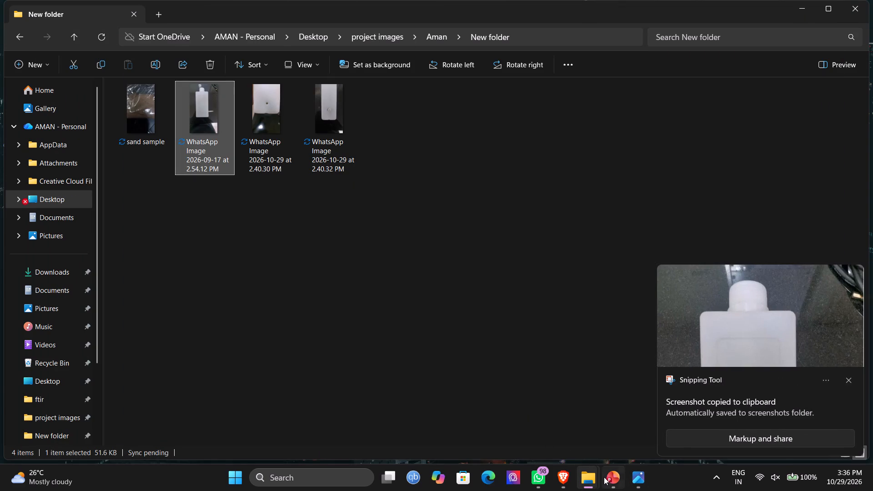
{"action": "left_click", "coordinate": [605, 478]}
{"action": "key", "text": "ctrl+v"}
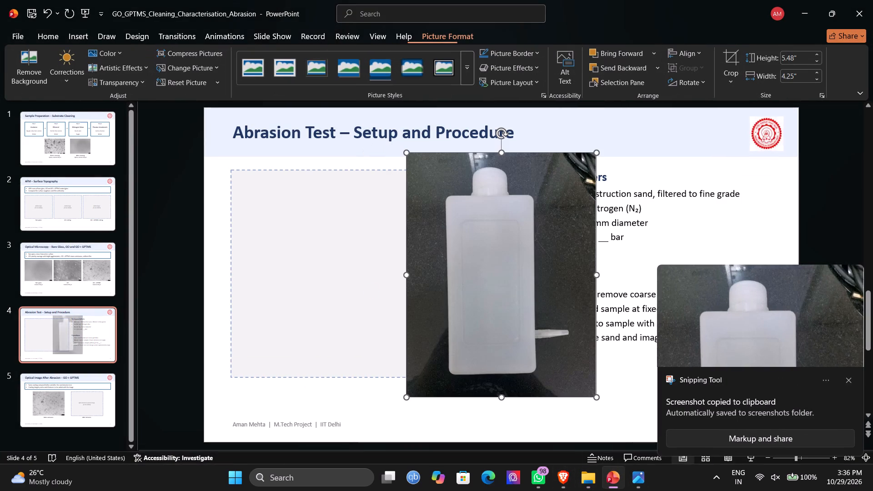
Remove the empty dashed photo placeholder box from the Abrasion Test slide.
{"action": "left_click", "coordinate": [358, 171]}
{"action": "key", "text": "Delete"}
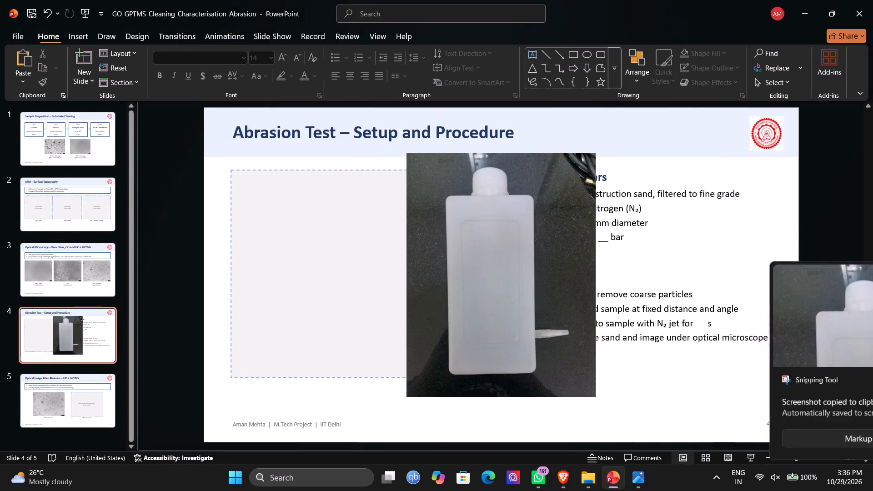
{"action": "left_click", "coordinate": [354, 171]}
{"action": "left_click_drag", "start_coordinate": [354, 171], "coordinate": [256, 426]}
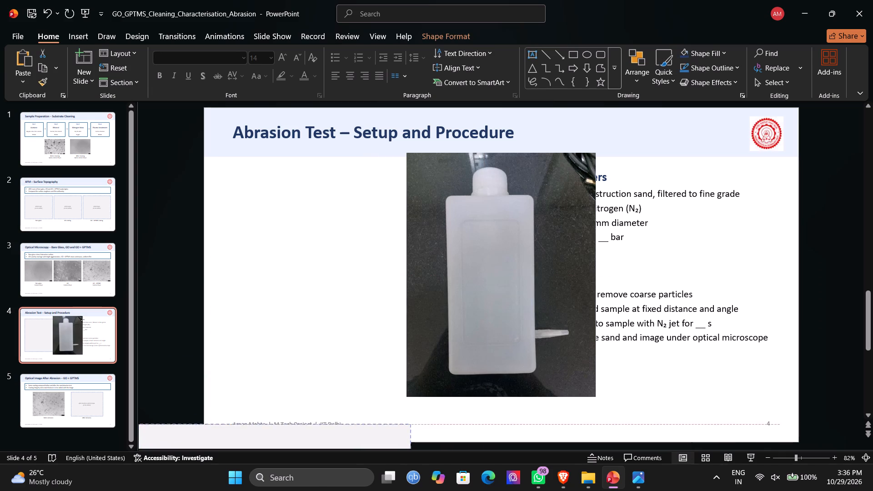
{"action": "left_click_drag", "start_coordinate": [256, 426], "coordinate": [253, 343]}
{"action": "right_click", "coordinate": [253, 343]}
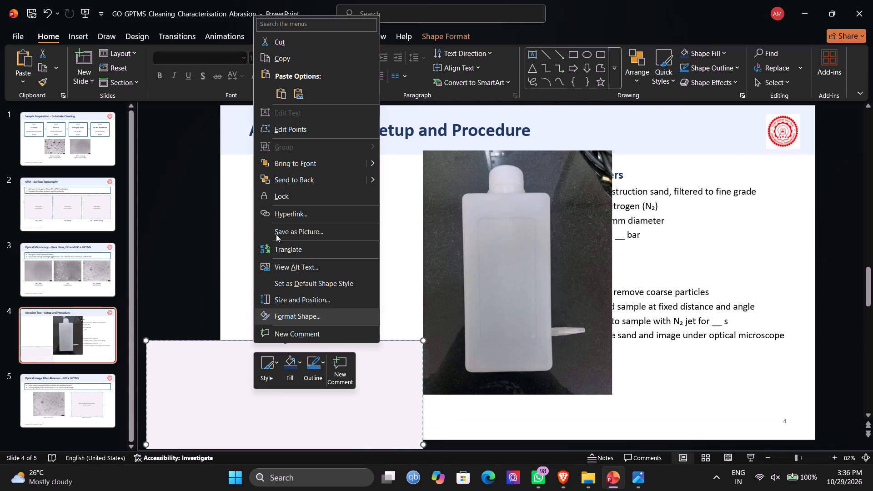
{"action": "left_click", "coordinate": [284, 35]}
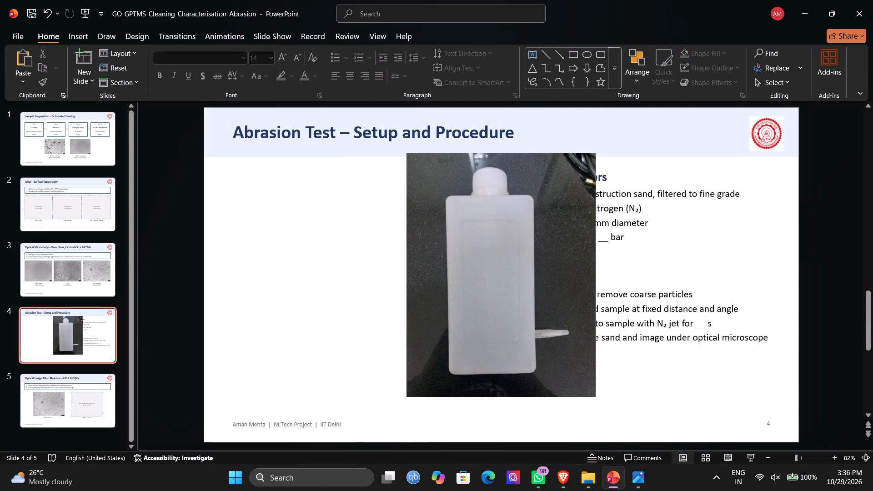
Move the bottle picture to the slide's left edge just below the title band and shrink it proportionally.
{"action": "left_click_drag", "start_coordinate": [477, 157], "coordinate": [281, 164]}
{"action": "left_click_drag", "start_coordinate": [400, 404], "coordinate": [356, 336]}
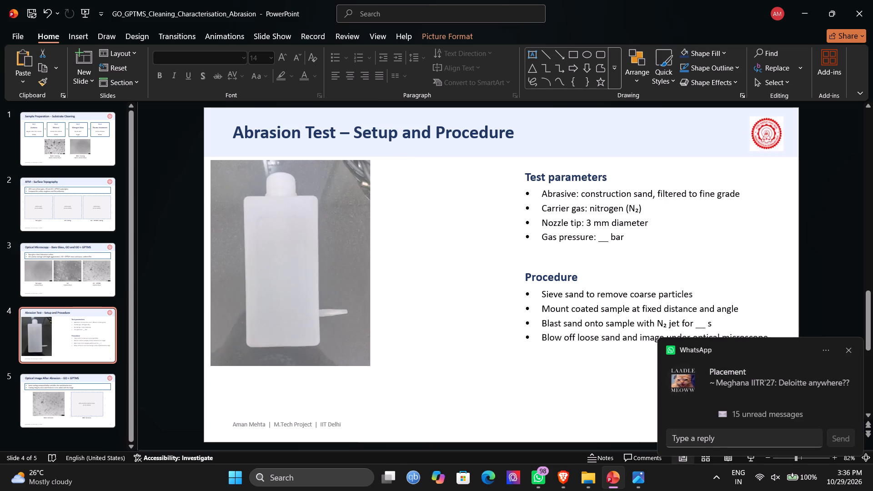
{"action": "left_click_drag", "start_coordinate": [356, 336], "coordinate": [329, 279]}
{"action": "left_click", "coordinate": [371, 282]}
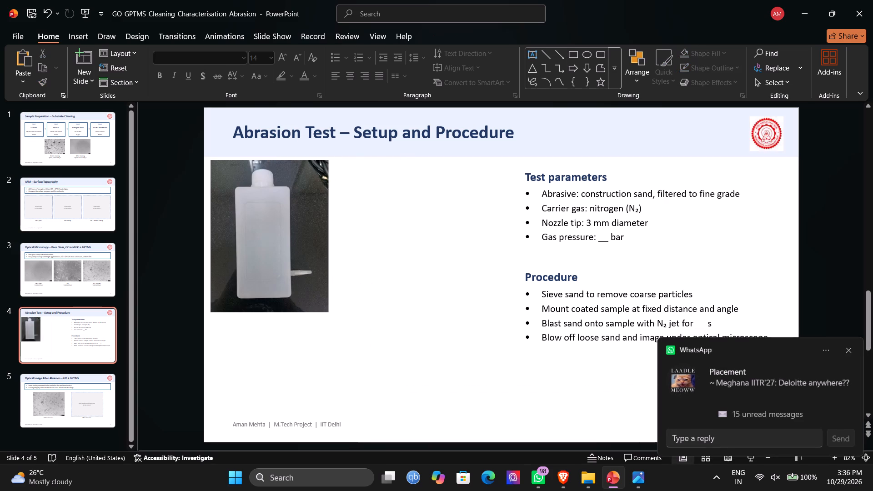
Fill in the blank gas pressure under Test parameters on the Abrasion Test slide as 2 bar.
{"action": "left_click", "coordinate": [609, 237]}
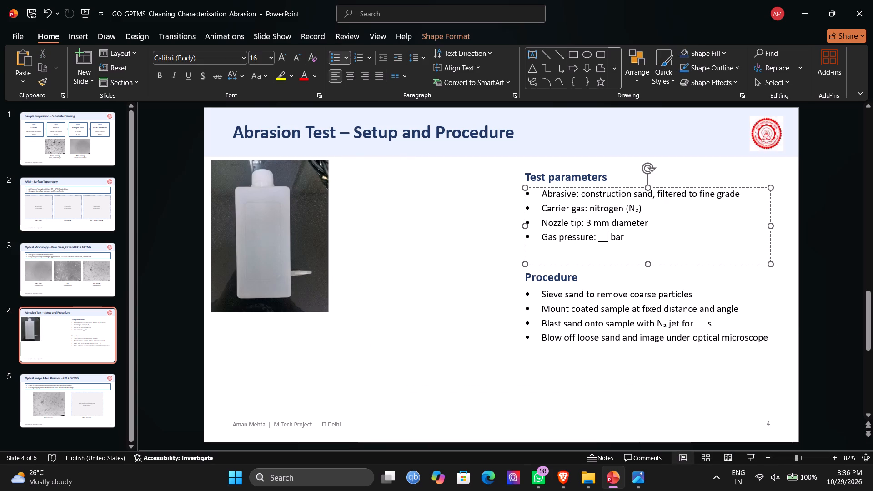
{"action": "key", "text": "BackSpace"}
{"action": "key", "text": "BackSpace"}
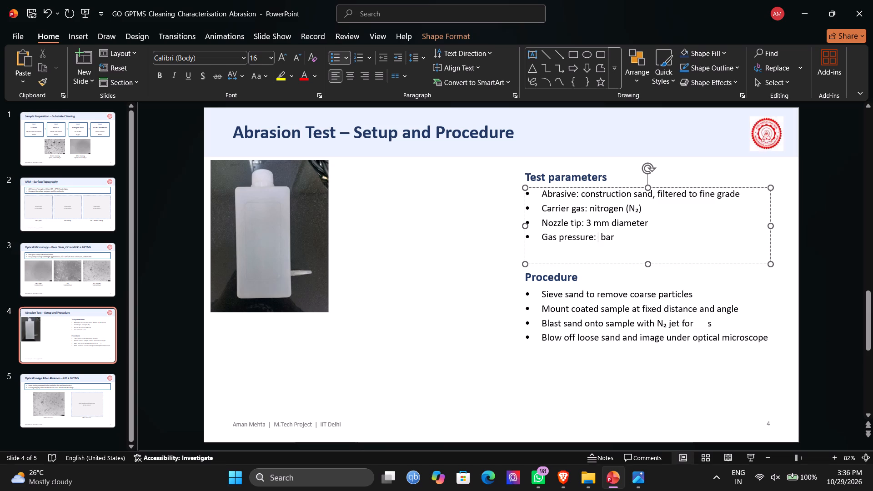
{"action": "key", "text": "2"}
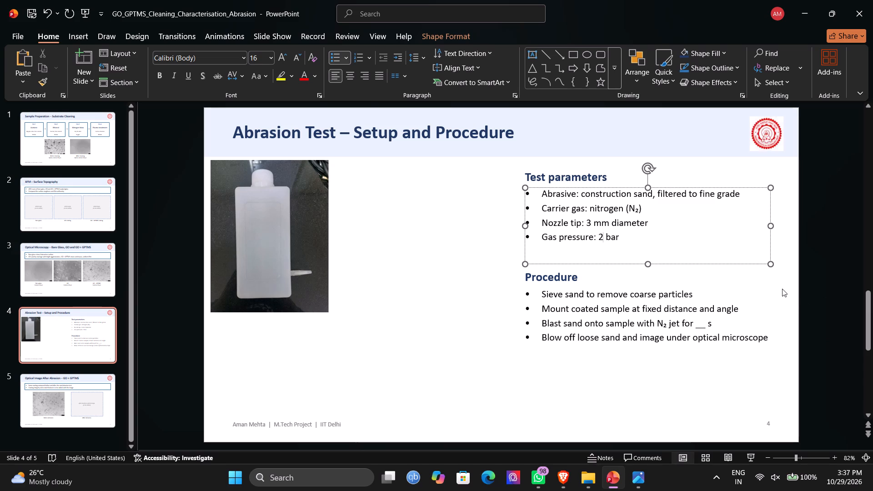
{"action": "left_click", "coordinate": [782, 289]}
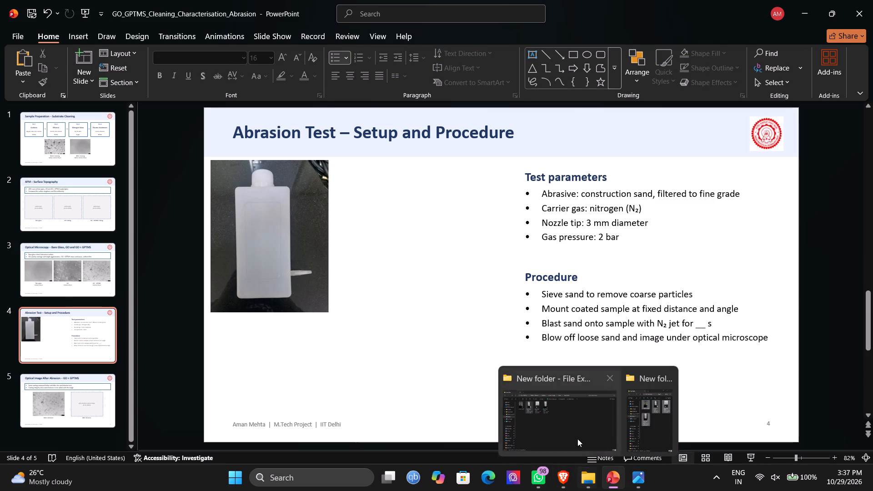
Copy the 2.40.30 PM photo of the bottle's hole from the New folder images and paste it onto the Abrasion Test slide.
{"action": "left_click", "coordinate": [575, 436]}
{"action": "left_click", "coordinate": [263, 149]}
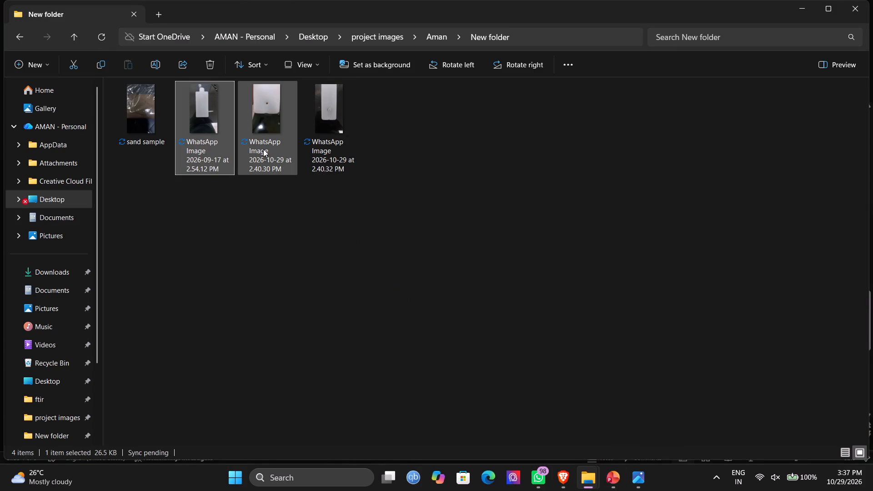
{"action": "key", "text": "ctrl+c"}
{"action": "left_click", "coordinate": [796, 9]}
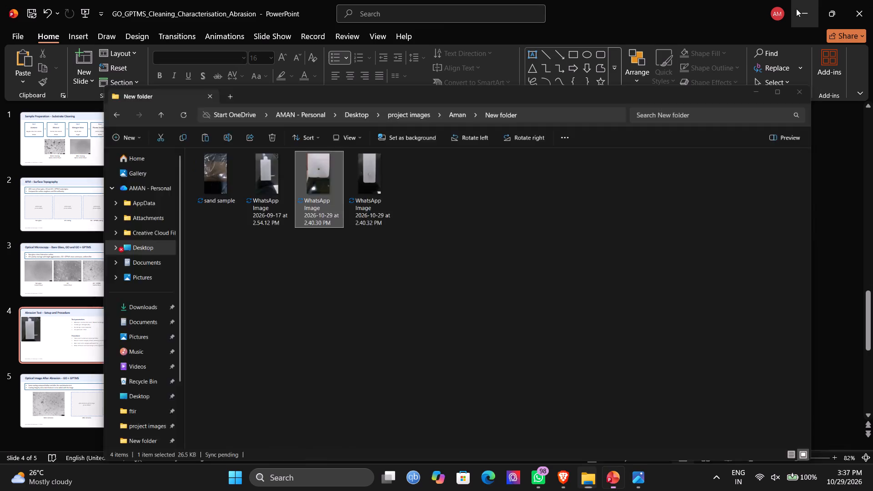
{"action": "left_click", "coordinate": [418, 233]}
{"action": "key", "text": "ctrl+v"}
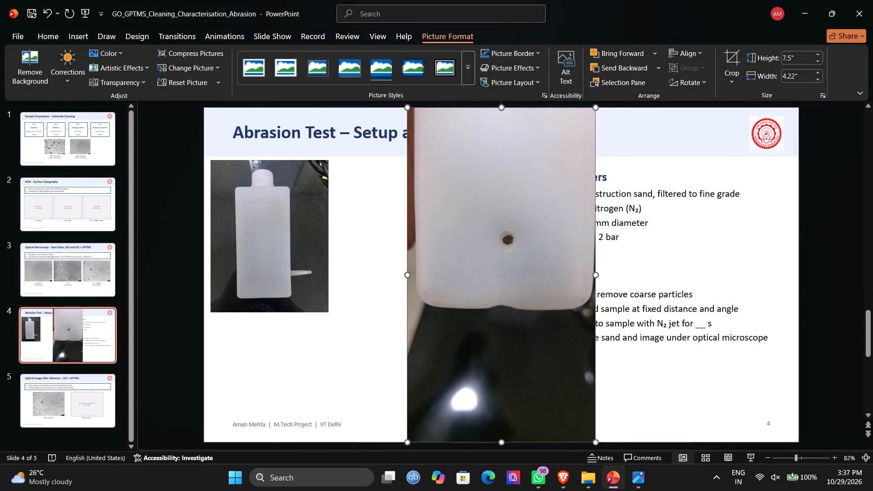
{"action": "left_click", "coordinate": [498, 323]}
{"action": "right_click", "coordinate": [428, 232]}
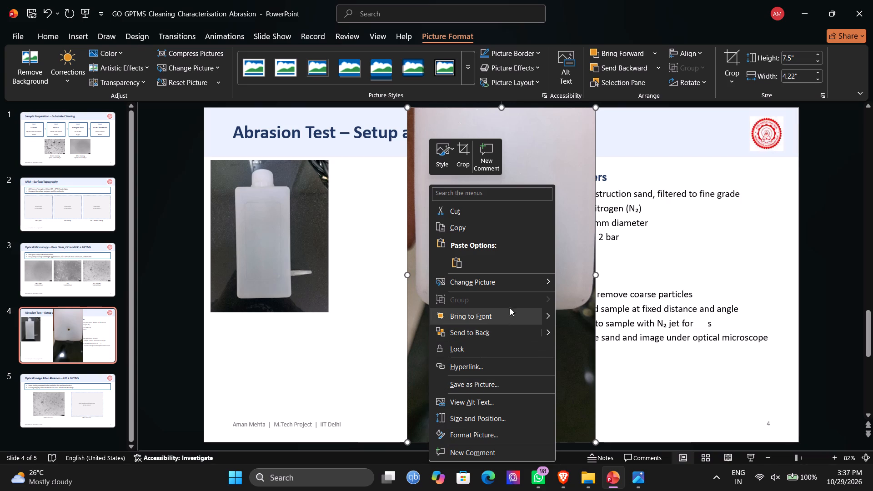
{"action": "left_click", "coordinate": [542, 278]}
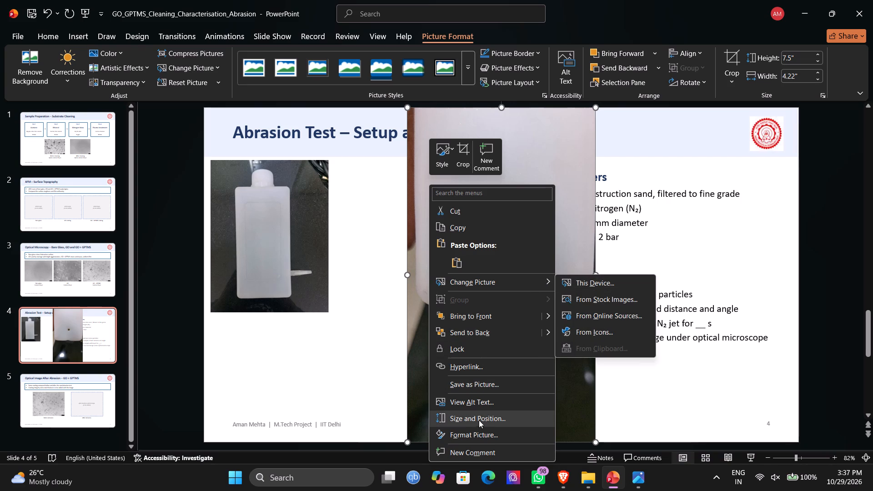
Undo the paste of the full-height photo of the bottle's hole on the Abrasion Test slide.
{"action": "left_click", "coordinate": [477, 418]}
{"action": "left_click_drag", "start_coordinate": [459, 439], "coordinate": [417, 454]}
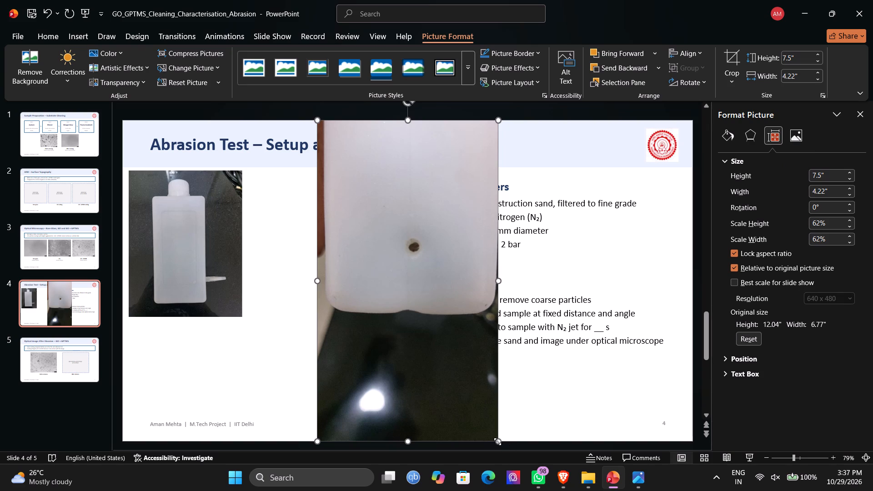
{"action": "key", "text": "ctrl+z"}
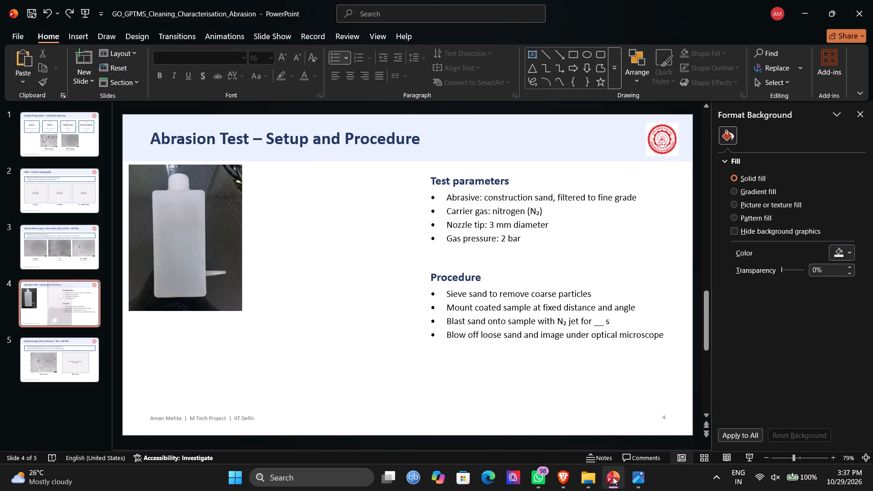
Open the 2.40.30 PM photo from New folder in an enlarged view and snip only its upper part, showing the bottle's base and hole.
{"action": "left_click", "coordinate": [585, 482]}
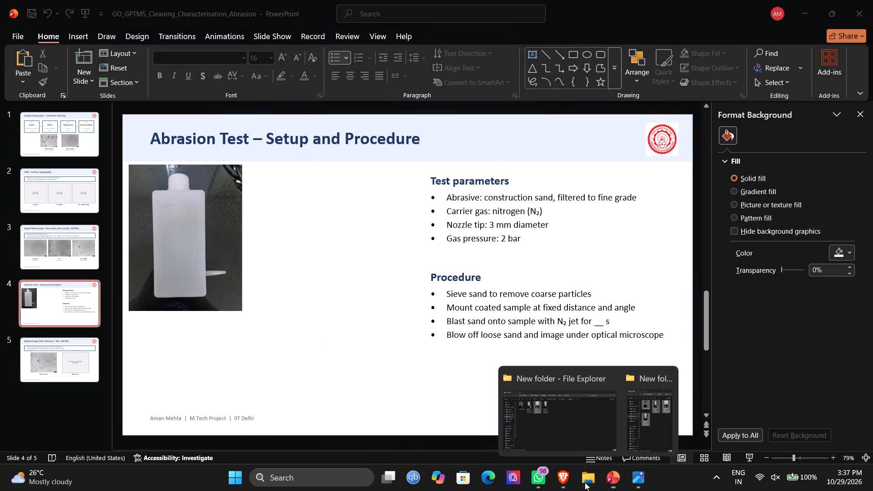
{"action": "left_click", "coordinate": [576, 439]}
{"action": "double_click", "coordinate": [278, 144]}
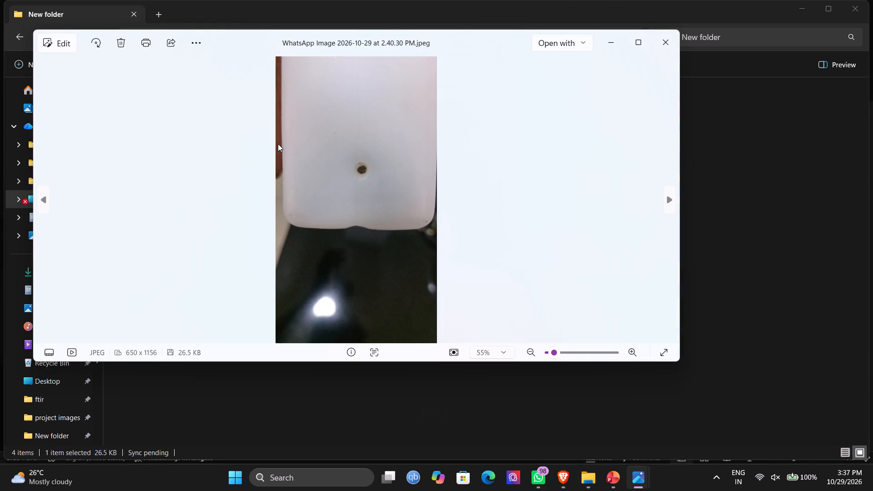
{"action": "left_click", "coordinate": [641, 32]}
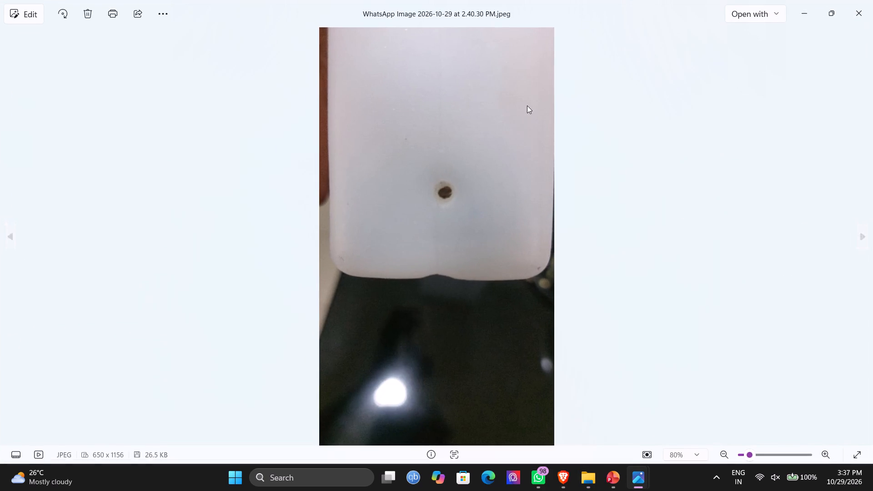
{"action": "key", "text": "Left"}
{"action": "key", "text": "Left"}
{"action": "key", "text": "Right"}
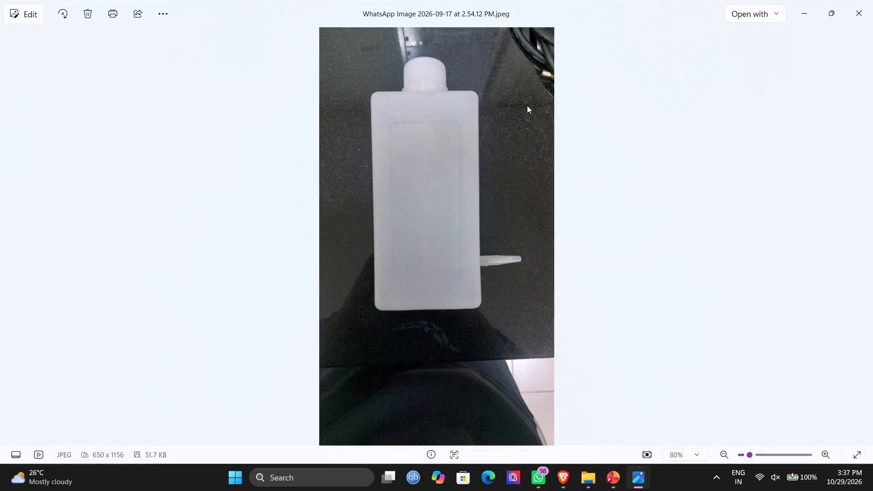
{"action": "key", "text": "Right"}
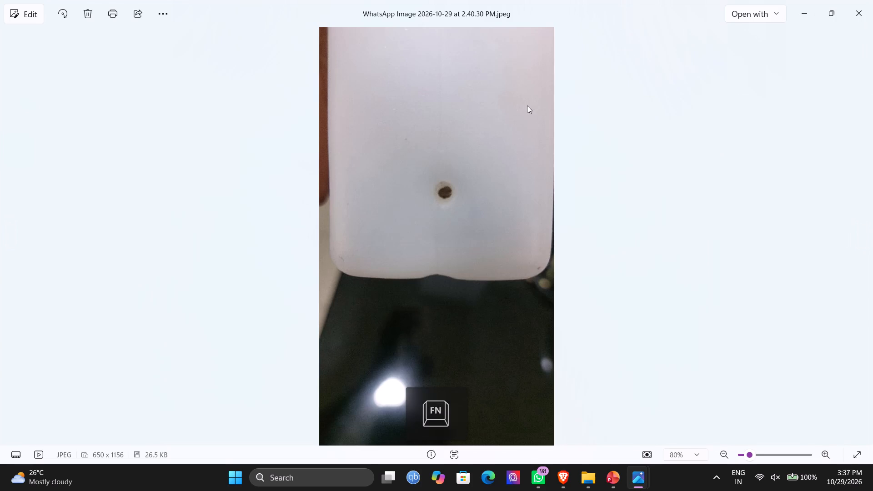
{"action": "left_click_drag", "start_coordinate": [322, 31], "coordinate": [505, 215]}
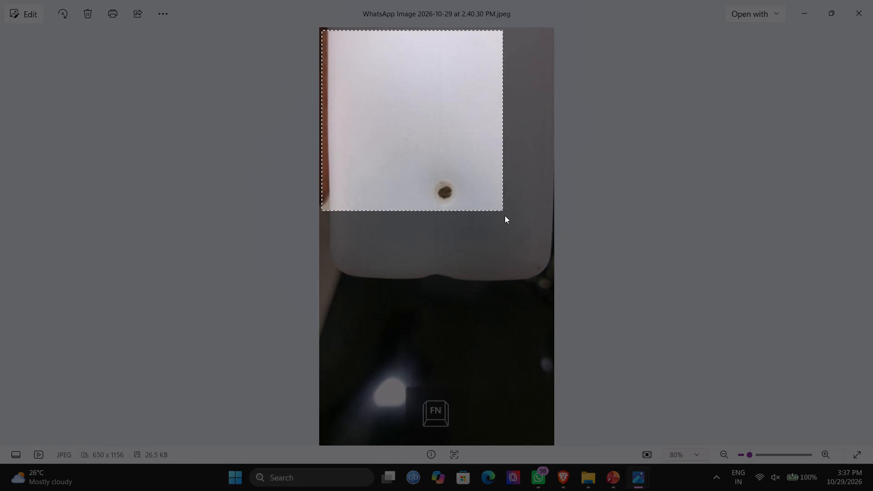
{"action": "left_click_drag", "start_coordinate": [505, 215], "coordinate": [551, 280]}
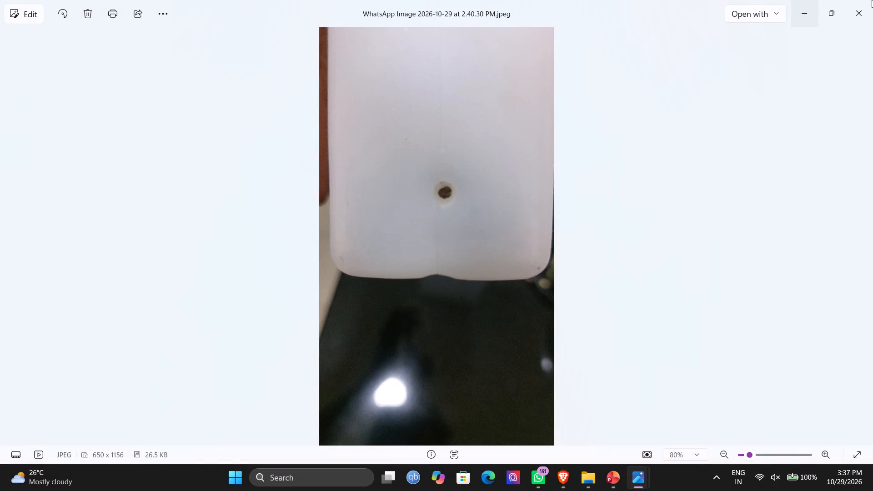
{"action": "left_click", "coordinate": [872, 0]}
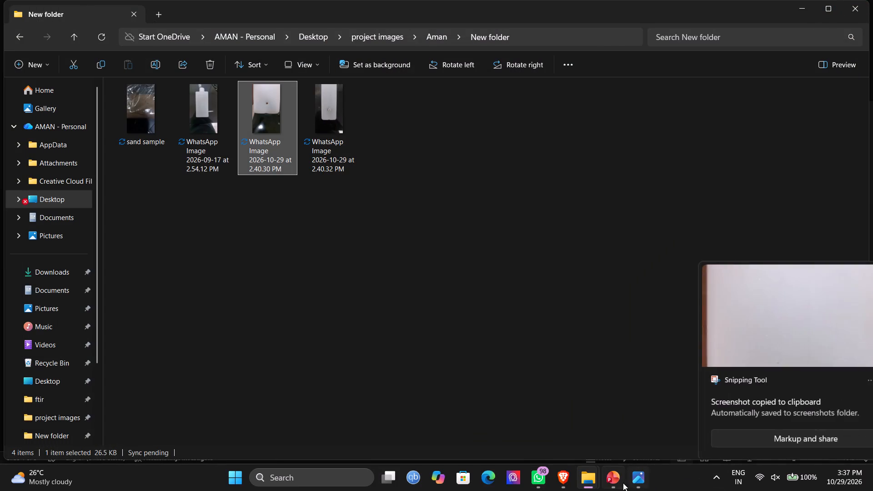
Paste the captured bottle-hole close-up onto the slide, shrink it to about 3.12 by 2.86 inches, and place it beside the bottle picture.
{"action": "left_click", "coordinate": [619, 482]}
{"action": "key", "text": "ctrl+v"}
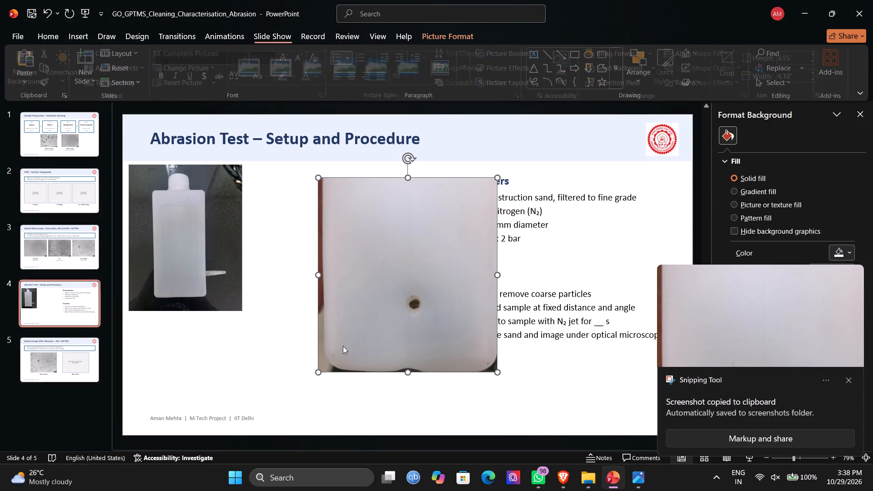
{"action": "left_click_drag", "start_coordinate": [323, 181], "coordinate": [334, 220]}
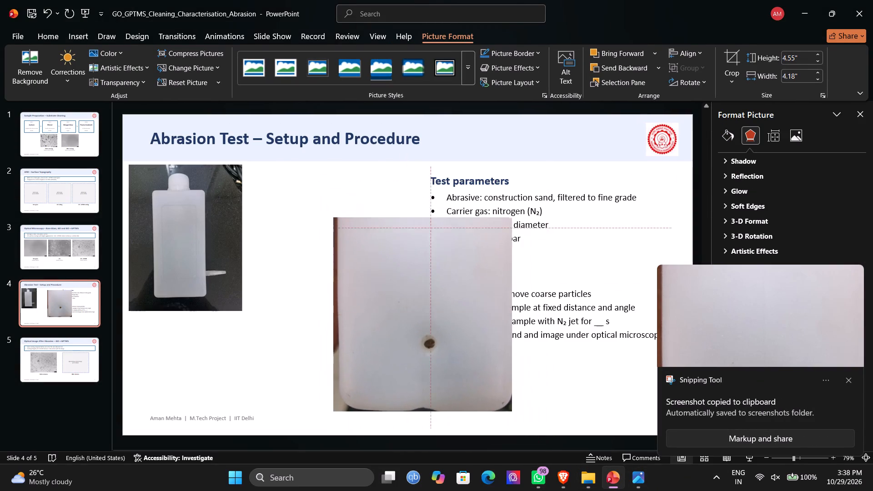
{"action": "left_click_drag", "start_coordinate": [334, 220], "coordinate": [307, 206]}
{"action": "left_click_drag", "start_coordinate": [479, 396], "coordinate": [418, 343]}
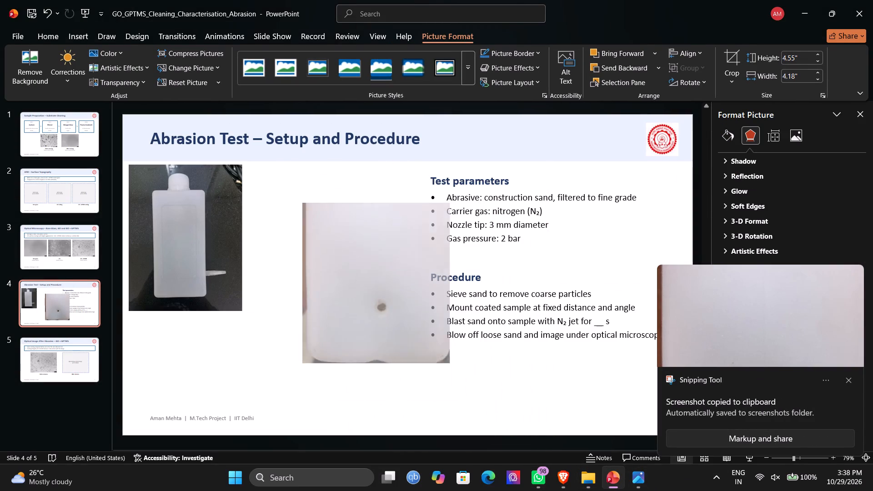
{"action": "left_click_drag", "start_coordinate": [418, 343], "coordinate": [425, 336]}
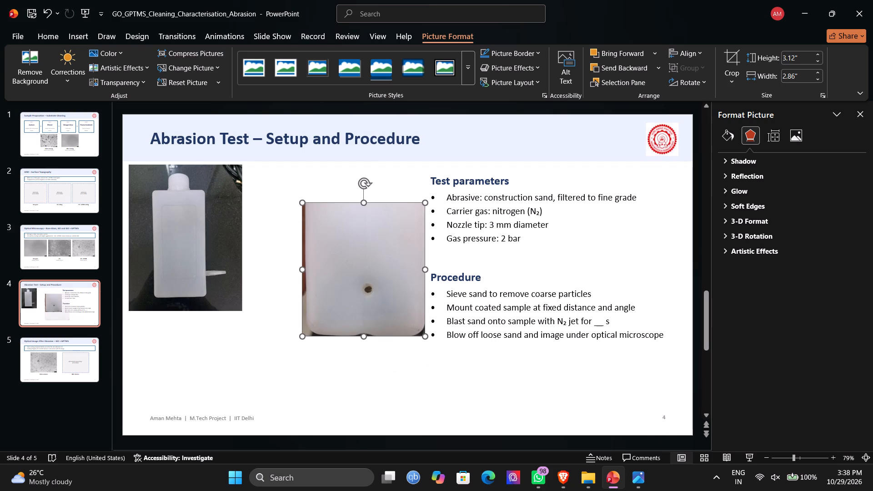
{"action": "left_click_drag", "start_coordinate": [387, 283], "coordinate": [348, 248]}
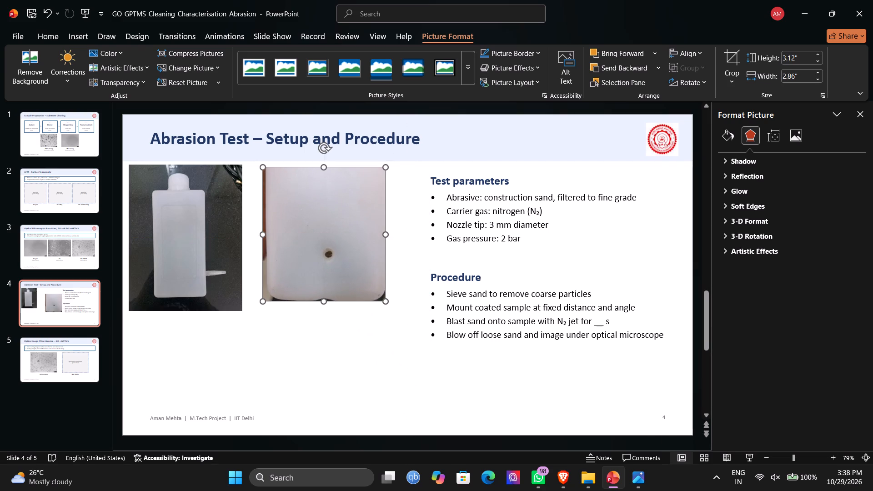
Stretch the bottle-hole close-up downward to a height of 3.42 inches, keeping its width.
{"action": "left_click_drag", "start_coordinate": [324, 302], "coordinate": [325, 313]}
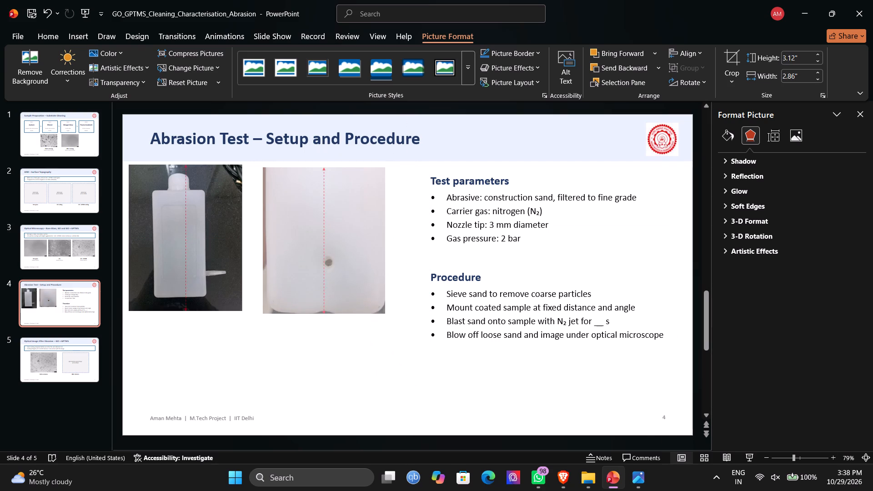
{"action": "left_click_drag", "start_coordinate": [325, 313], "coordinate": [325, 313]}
Enlarge the full bottle picture proportionally to about 3.9 by 3.03 inches, keeping its upper-left corner in place.
{"action": "left_click", "coordinate": [196, 305]}
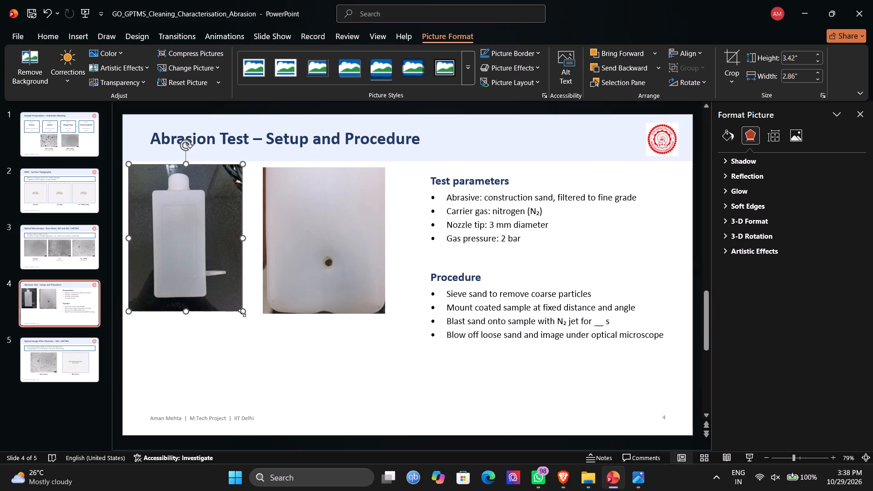
{"action": "left_click_drag", "start_coordinate": [242, 313], "coordinate": [258, 331]}
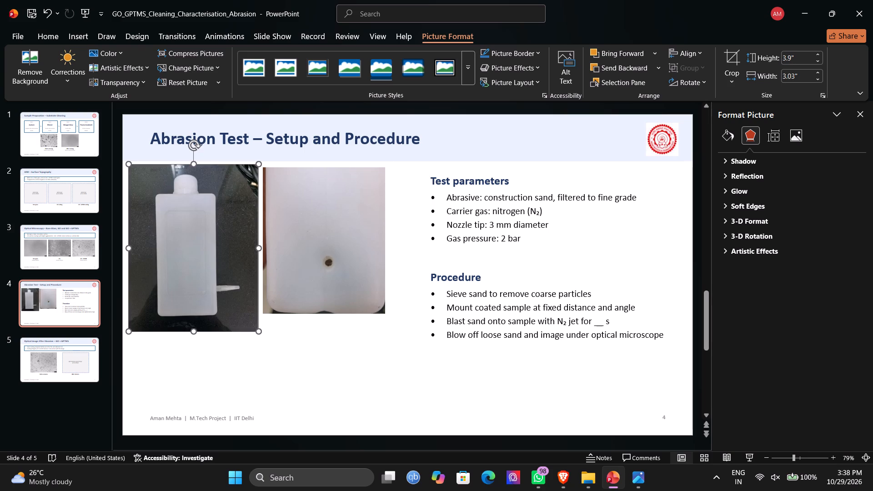
Shorten the bottle-hole close-up to about 2.51 inches high by 2.86 inches wide, keeping its top edge in place.
{"action": "left_click", "coordinate": [296, 294]}
{"action": "left_click_drag", "start_coordinate": [387, 315], "coordinate": [377, 260]}
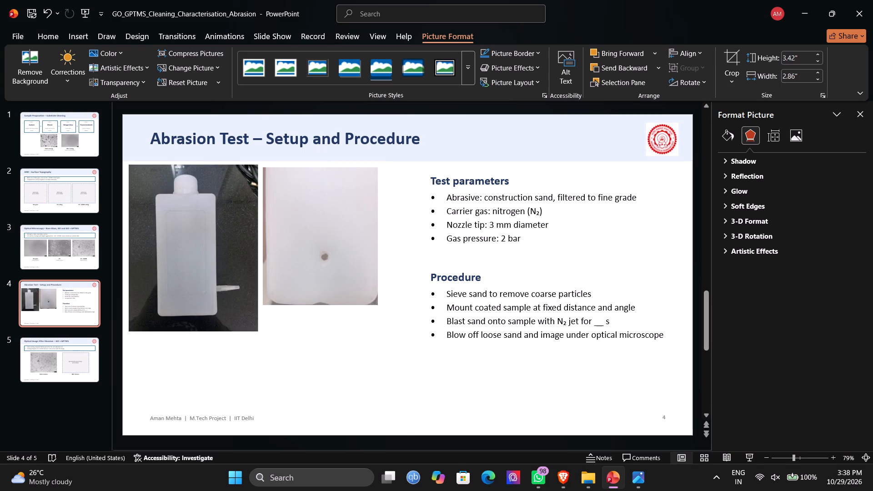
{"action": "left_click_drag", "start_coordinate": [377, 260], "coordinate": [359, 252]}
{"action": "left_click_drag", "start_coordinate": [361, 227], "coordinate": [385, 232]}
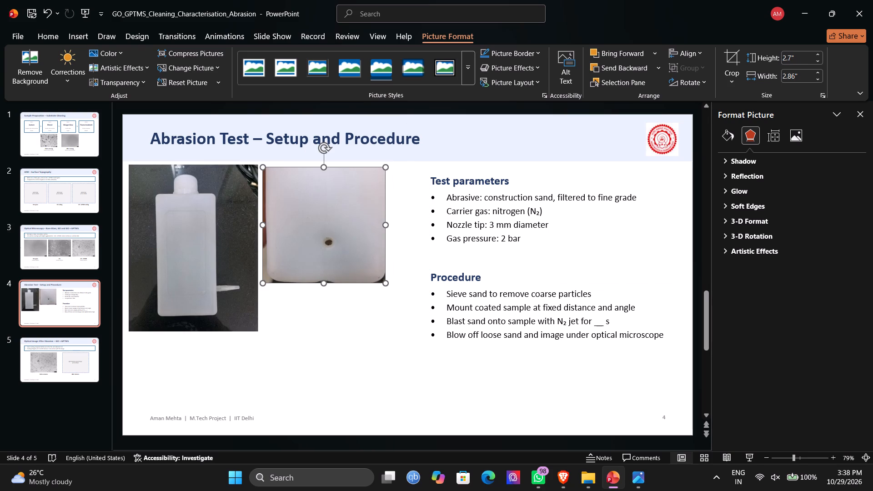
{"action": "left_click_drag", "start_coordinate": [324, 285], "coordinate": [331, 278]}
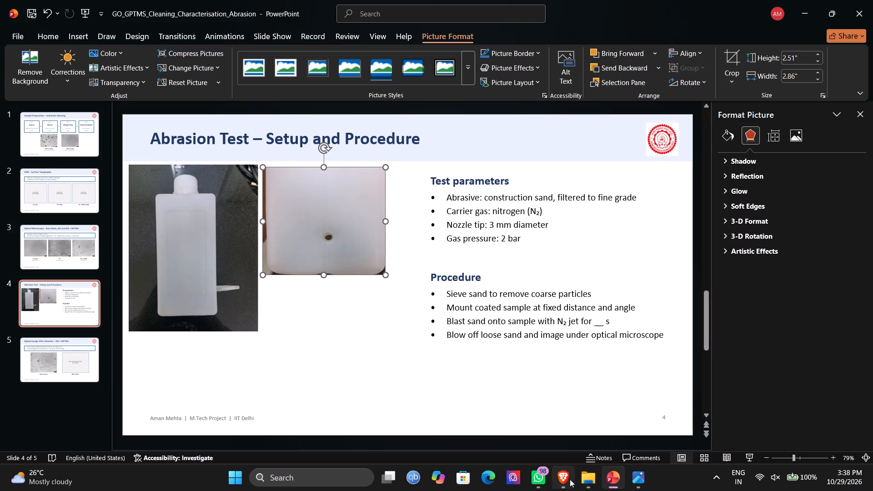
Open the 2.40.32 PM photo from New folder and capture a screen snip of the bottle's lower part around the nozzle.
{"action": "left_click", "coordinate": [586, 479]}
{"action": "left_click", "coordinate": [573, 435]}
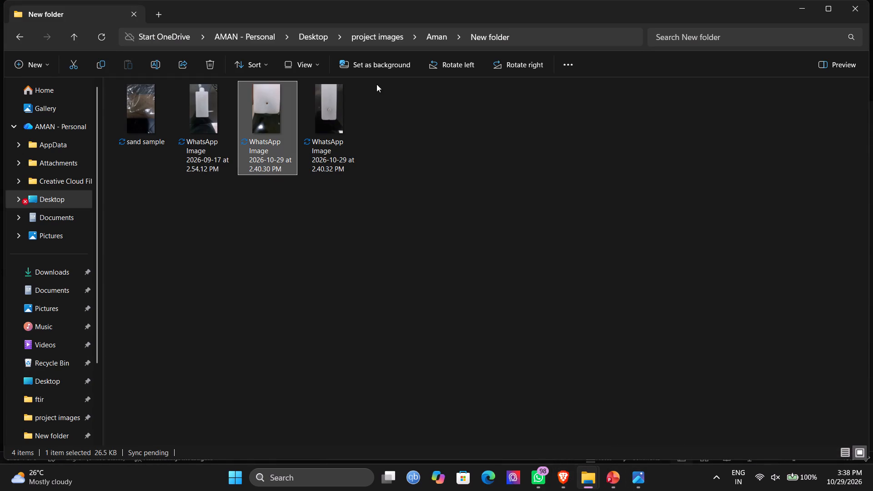
{"action": "double_click", "coordinate": [327, 121]}
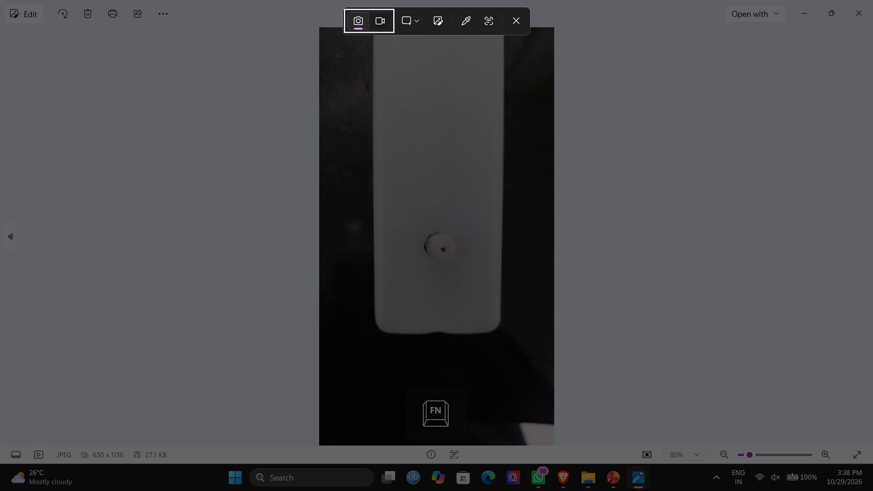
{"action": "left_click_drag", "start_coordinate": [358, 169], "coordinate": [530, 337]}
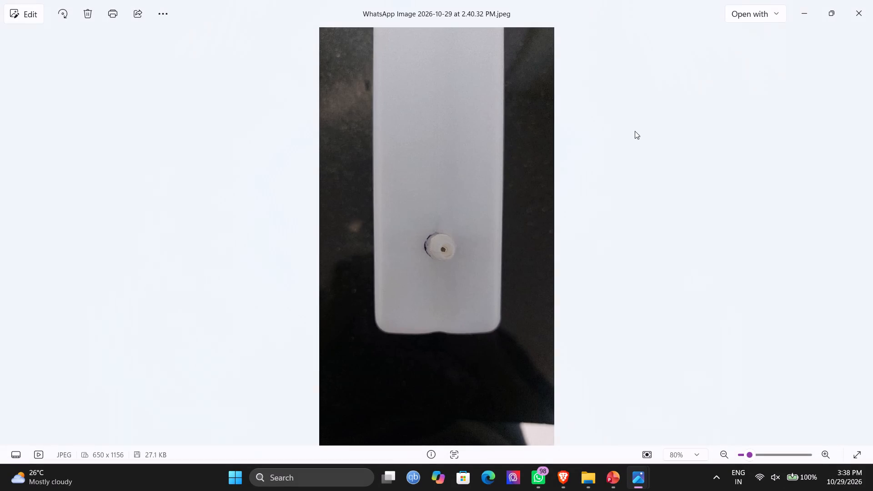
{"action": "left_click", "coordinate": [804, 6]}
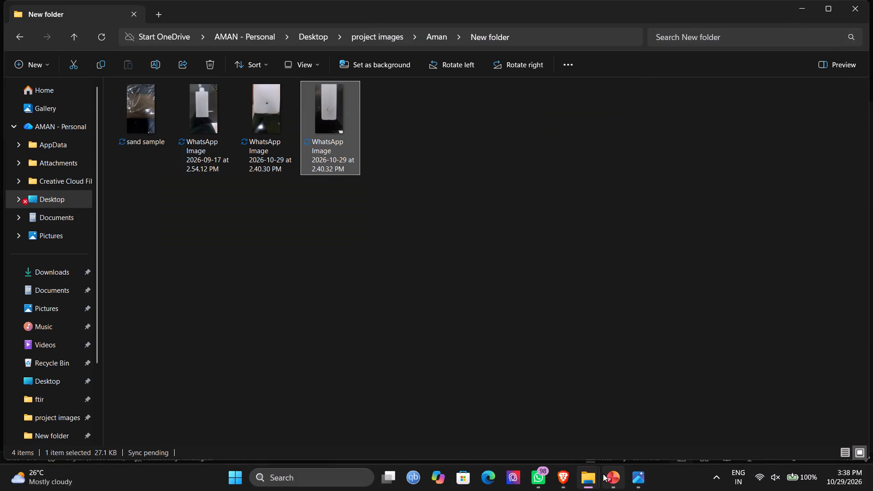
Paste the captured close-up of the bottle's round white fitting, place it below the hole picture and shrink it to about 2.4 by 2.47 inches.
{"action": "left_click", "coordinate": [630, 473]}
{"action": "left_click", "coordinate": [614, 475]}
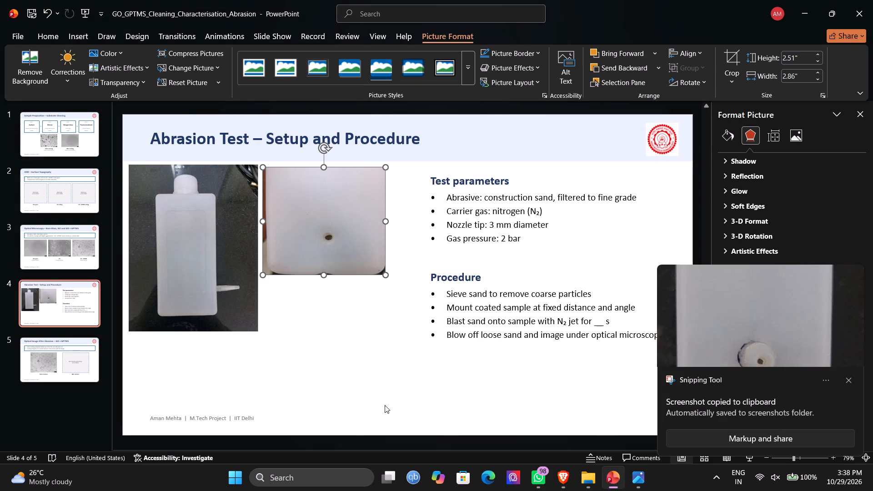
{"action": "left_click", "coordinate": [385, 405], "text": "ctrl"}
{"action": "left_click", "coordinate": [385, 405], "text": "ctrl"}
{"action": "left_click", "coordinate": [347, 376]}
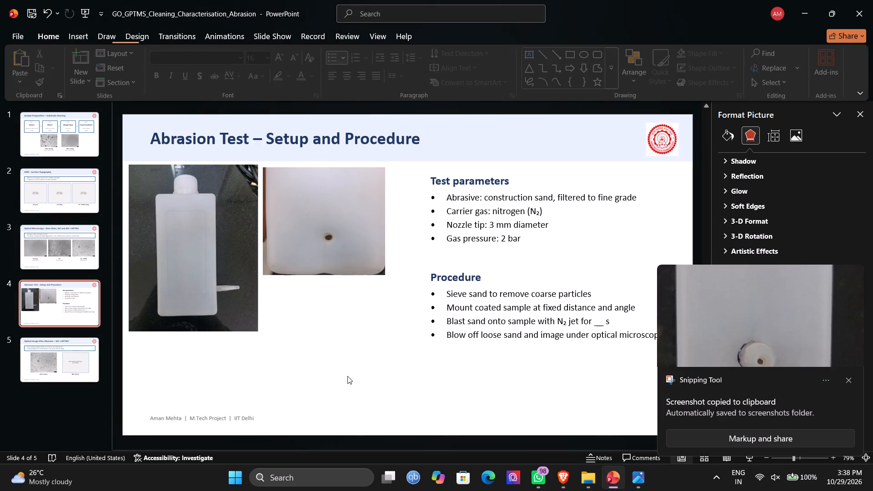
{"action": "key", "text": "ctrl+v"}
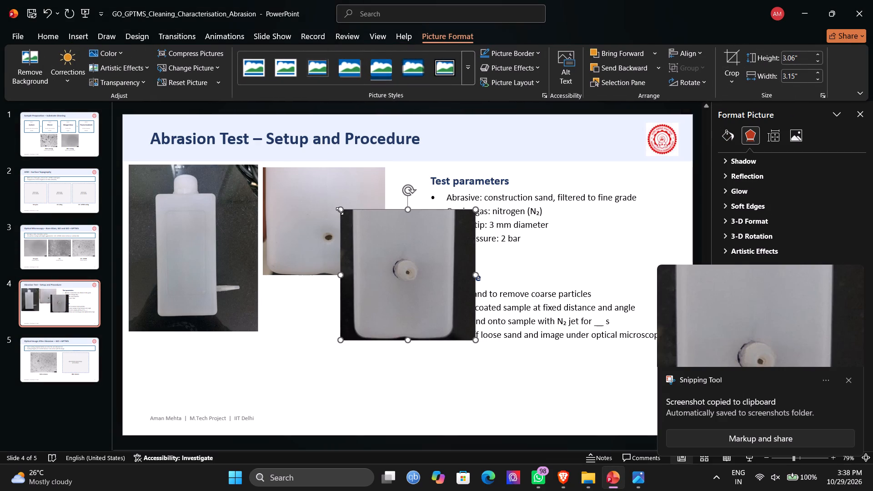
{"action": "left_click_drag", "start_coordinate": [344, 214], "coordinate": [365, 240]}
{"action": "left_click_drag", "start_coordinate": [399, 279], "coordinate": [346, 316]}
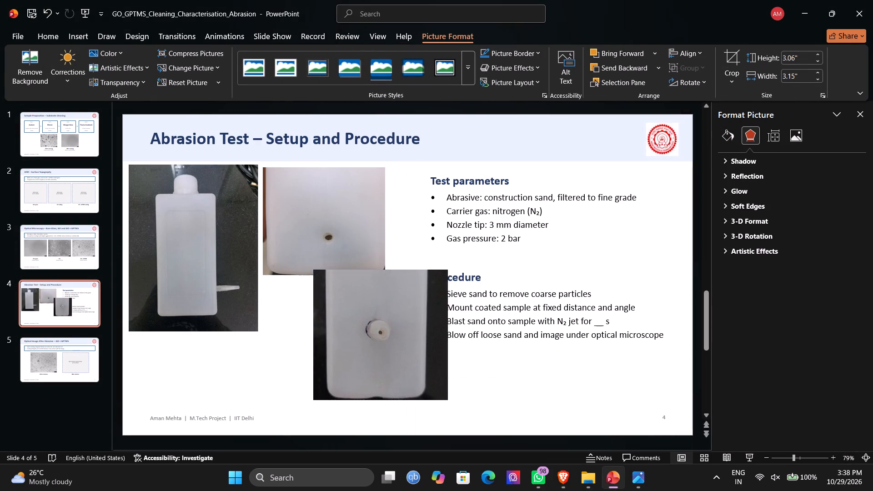
{"action": "left_click_drag", "start_coordinate": [346, 316], "coordinate": [296, 324]}
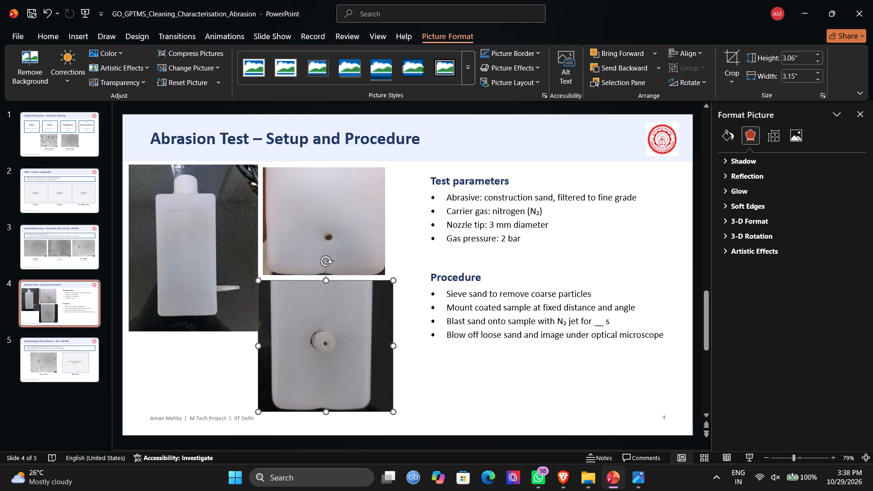
{"action": "left_click_drag", "start_coordinate": [392, 411], "coordinate": [363, 360]}
Shrink the hole picture, then reduce the fitting picture to about 1.7 by 1.75 inches and place it immediately right of the hole picture.
{"action": "left_click", "coordinate": [358, 261]}
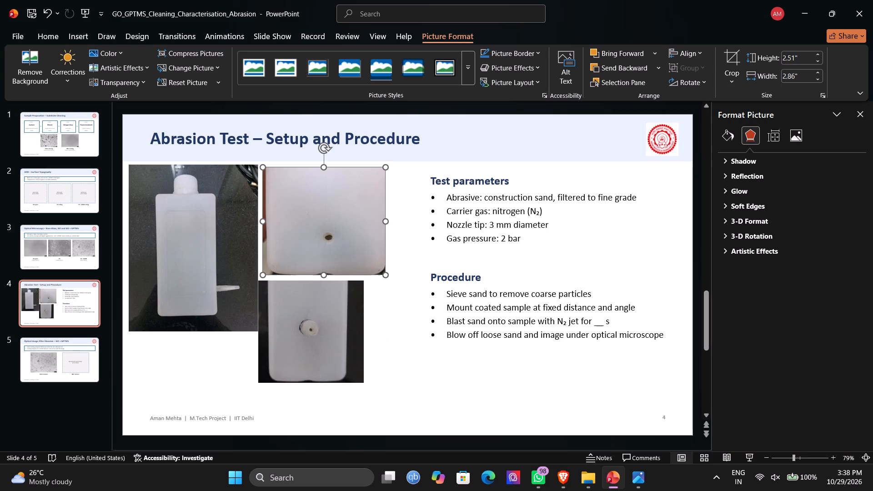
{"action": "left_click_drag", "start_coordinate": [387, 275], "coordinate": [348, 231]}
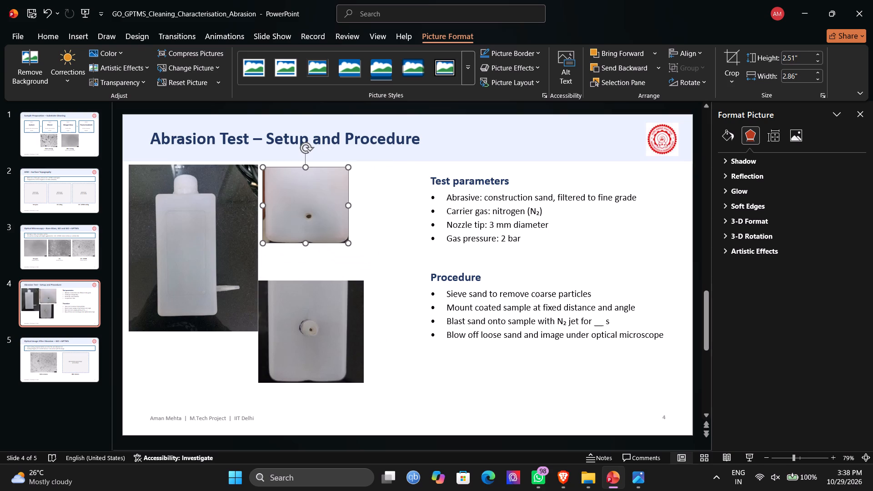
{"action": "left_click_drag", "start_coordinate": [313, 307], "coordinate": [351, 256]}
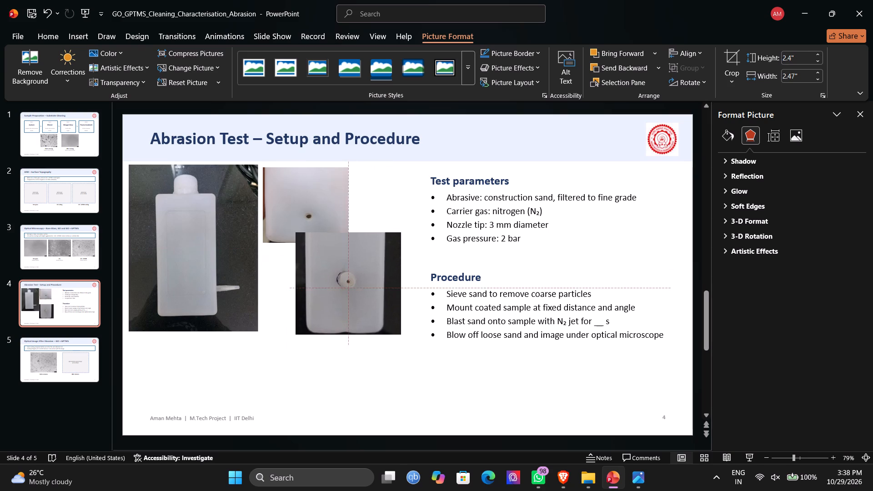
{"action": "left_click_drag", "start_coordinate": [351, 256], "coordinate": [315, 269]}
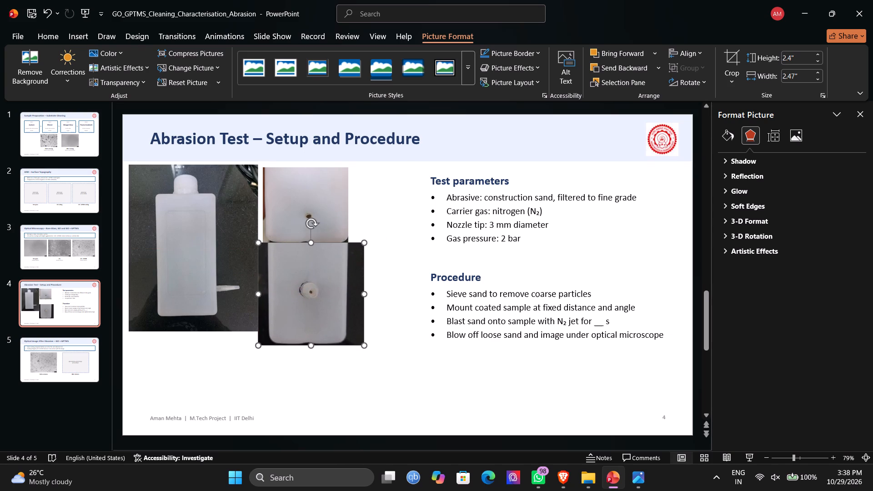
{"action": "left_click_drag", "start_coordinate": [363, 346], "coordinate": [331, 316]}
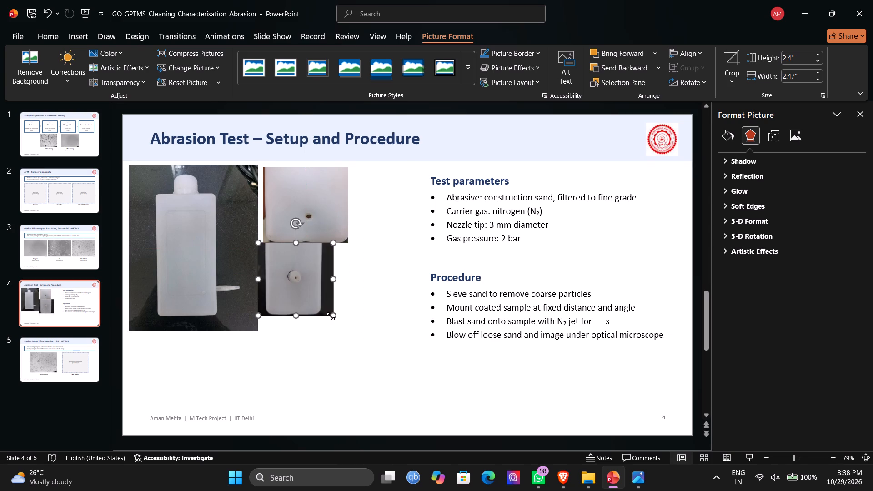
{"action": "left_click_drag", "start_coordinate": [292, 274], "coordinate": [383, 205]}
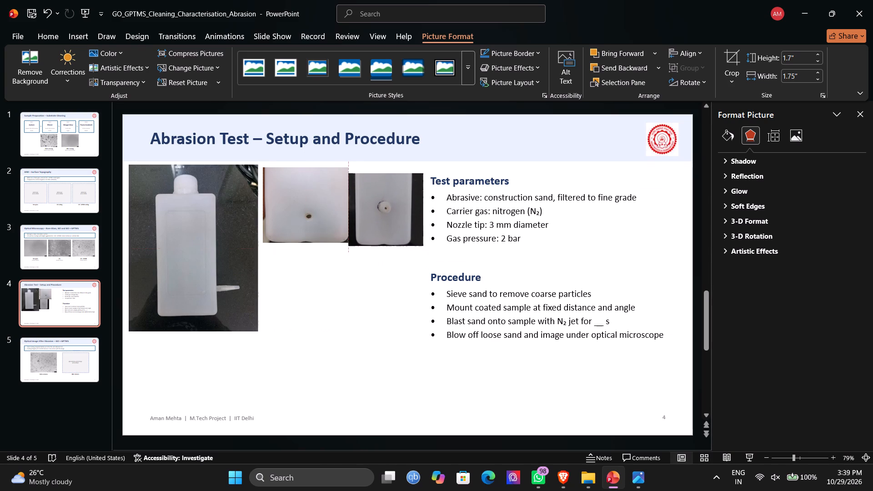
{"action": "left_click_drag", "start_coordinate": [383, 205], "coordinate": [384, 201]}
Shrink the hole and fitting pictures to a matching height of about 1.52 inches and line them up in a row with a small gap.
{"action": "left_click", "coordinate": [311, 204]}
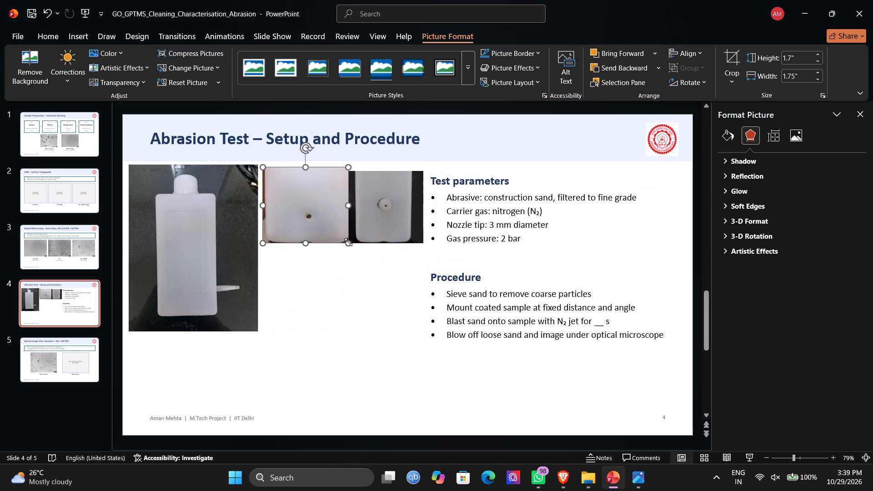
{"action": "left_click_drag", "start_coordinate": [347, 245], "coordinate": [311, 232]}
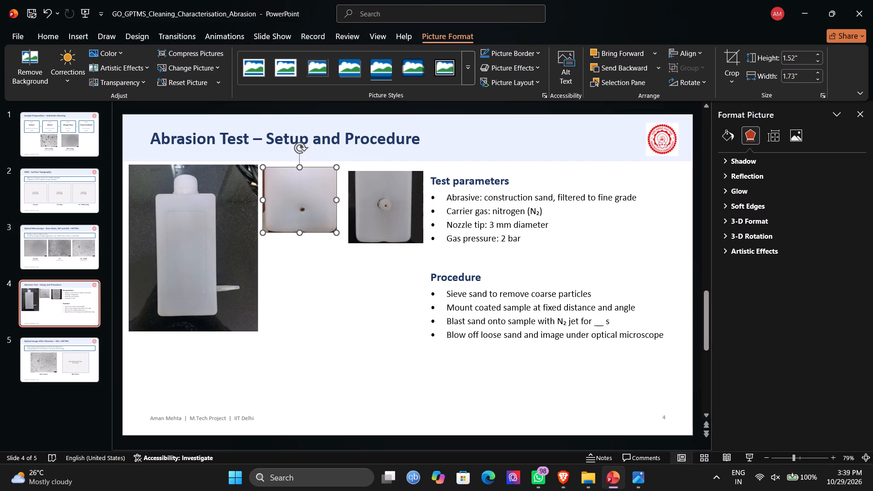
{"action": "left_click_drag", "start_coordinate": [305, 218], "coordinate": [310, 223]}
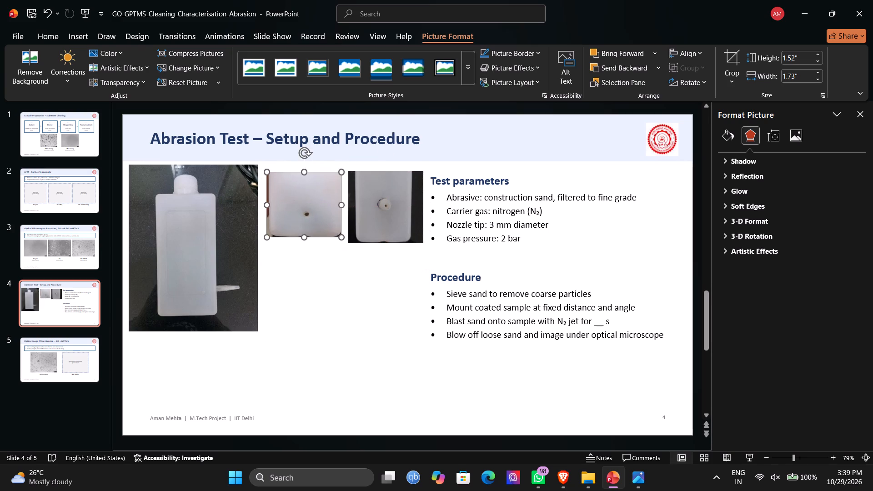
{"action": "left_click", "coordinate": [362, 215]}
{"action": "left_click_drag", "start_coordinate": [421, 245], "coordinate": [398, 234]}
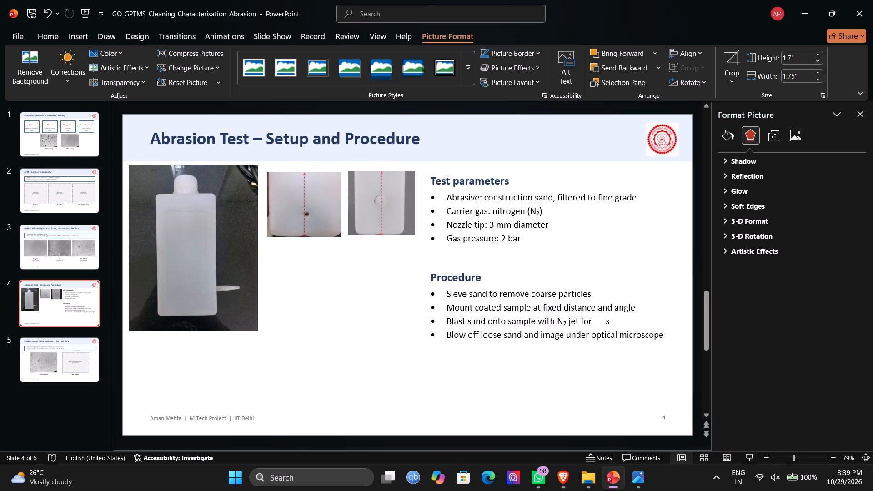
{"action": "left_click_drag", "start_coordinate": [390, 222], "coordinate": [390, 226]}
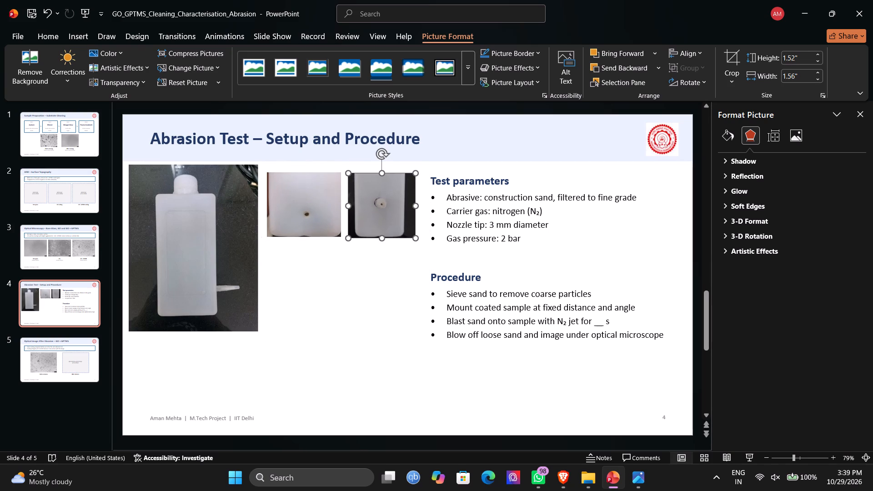
{"action": "left_click", "coordinate": [343, 312]}
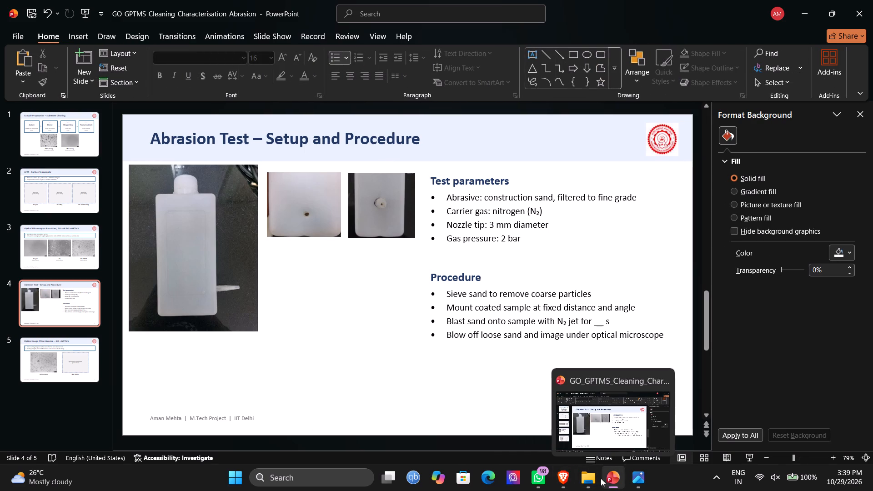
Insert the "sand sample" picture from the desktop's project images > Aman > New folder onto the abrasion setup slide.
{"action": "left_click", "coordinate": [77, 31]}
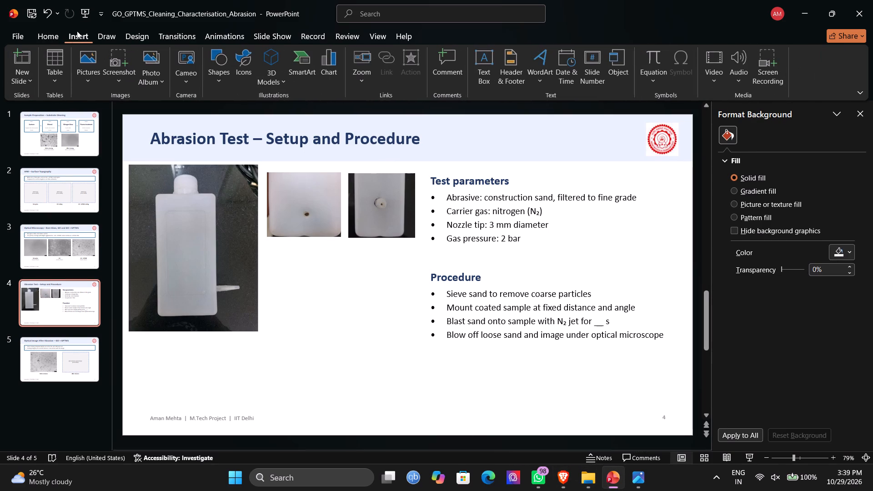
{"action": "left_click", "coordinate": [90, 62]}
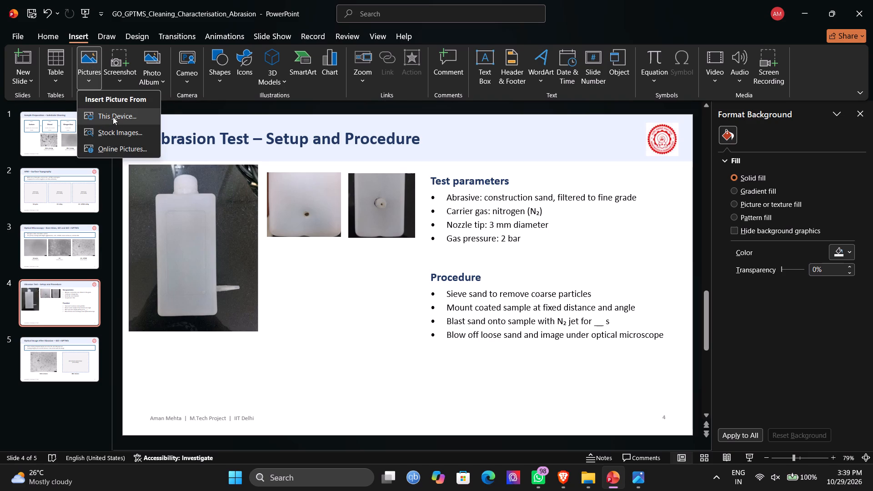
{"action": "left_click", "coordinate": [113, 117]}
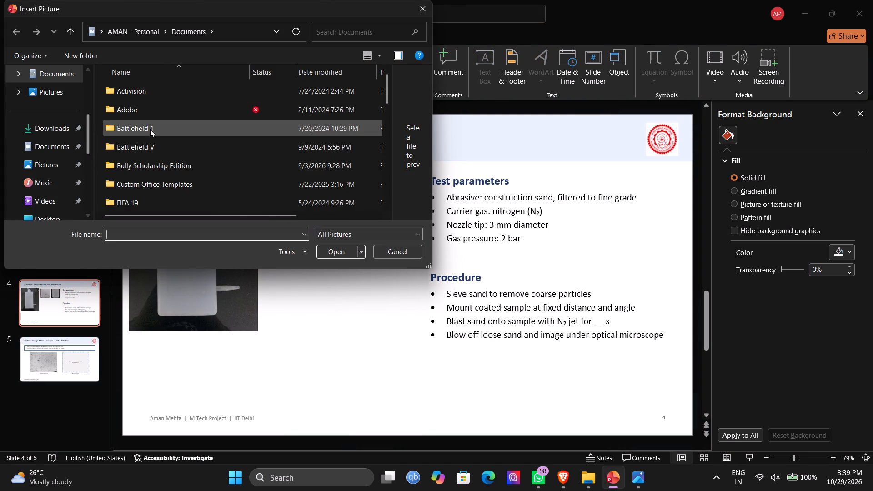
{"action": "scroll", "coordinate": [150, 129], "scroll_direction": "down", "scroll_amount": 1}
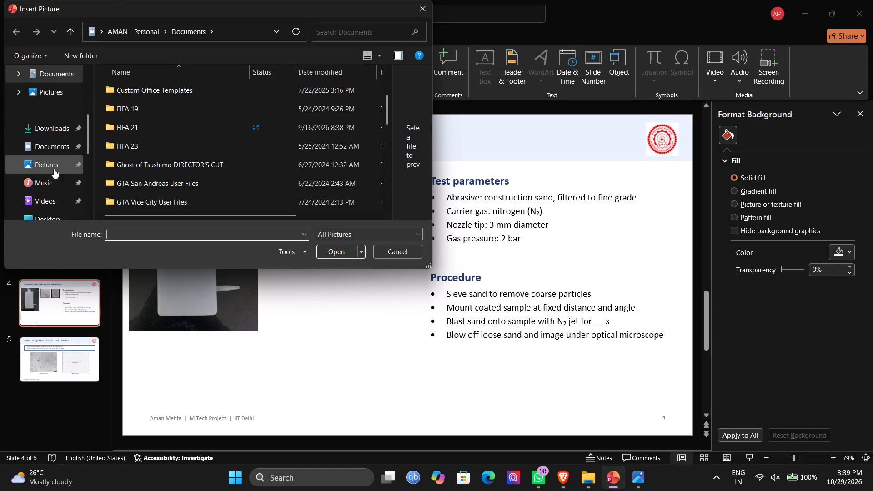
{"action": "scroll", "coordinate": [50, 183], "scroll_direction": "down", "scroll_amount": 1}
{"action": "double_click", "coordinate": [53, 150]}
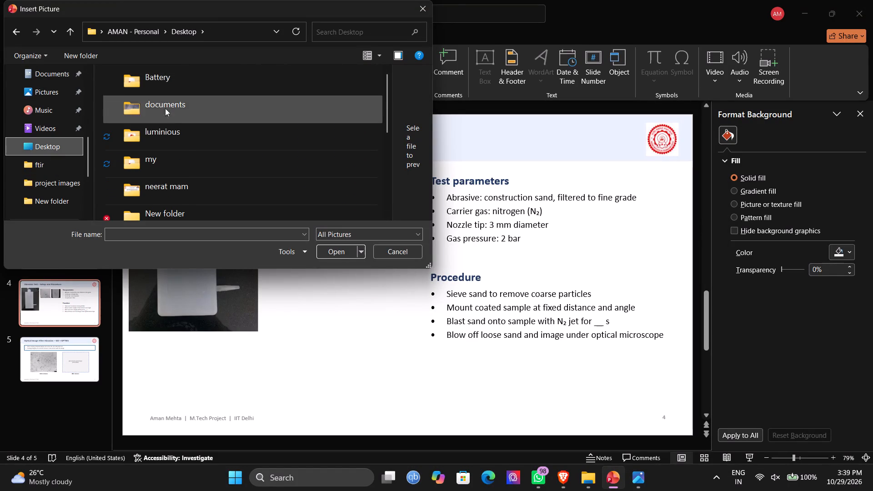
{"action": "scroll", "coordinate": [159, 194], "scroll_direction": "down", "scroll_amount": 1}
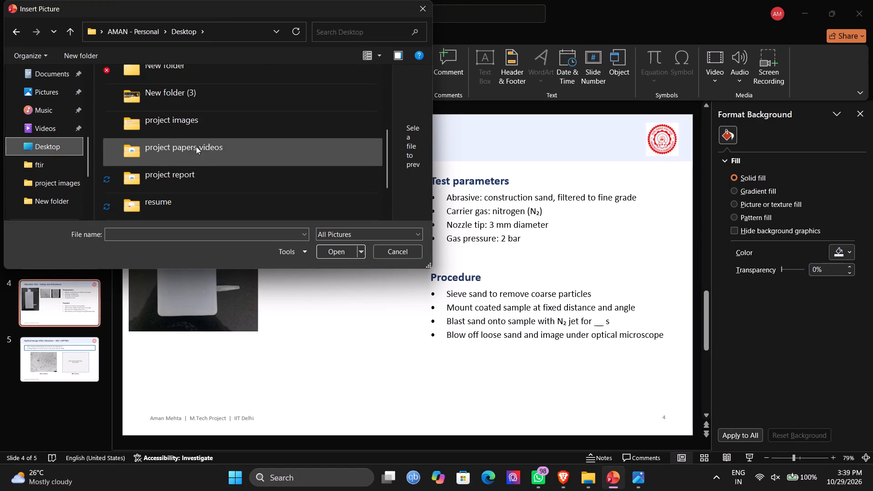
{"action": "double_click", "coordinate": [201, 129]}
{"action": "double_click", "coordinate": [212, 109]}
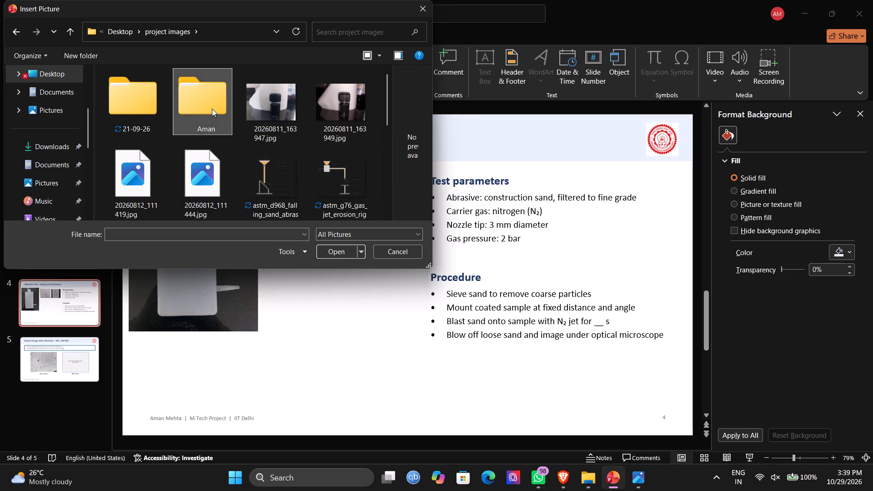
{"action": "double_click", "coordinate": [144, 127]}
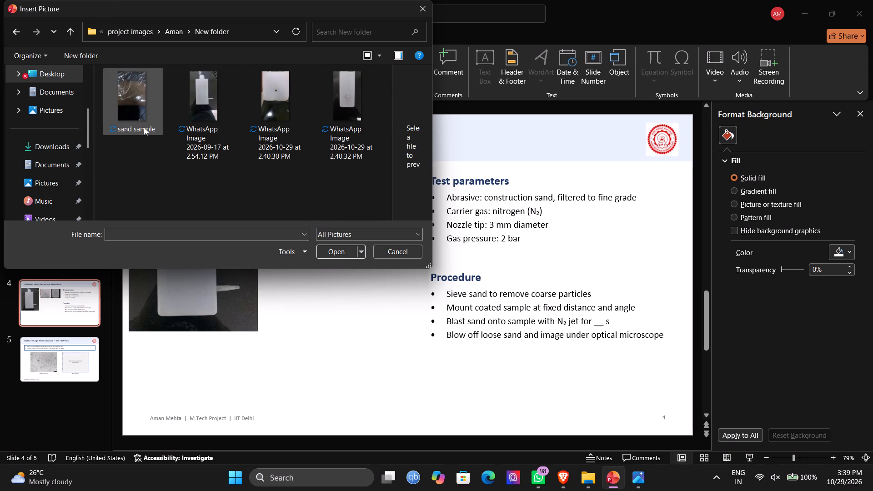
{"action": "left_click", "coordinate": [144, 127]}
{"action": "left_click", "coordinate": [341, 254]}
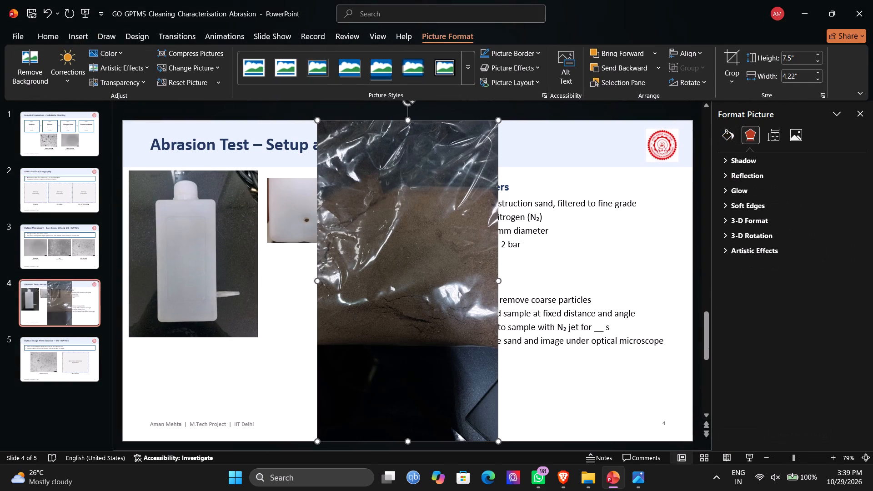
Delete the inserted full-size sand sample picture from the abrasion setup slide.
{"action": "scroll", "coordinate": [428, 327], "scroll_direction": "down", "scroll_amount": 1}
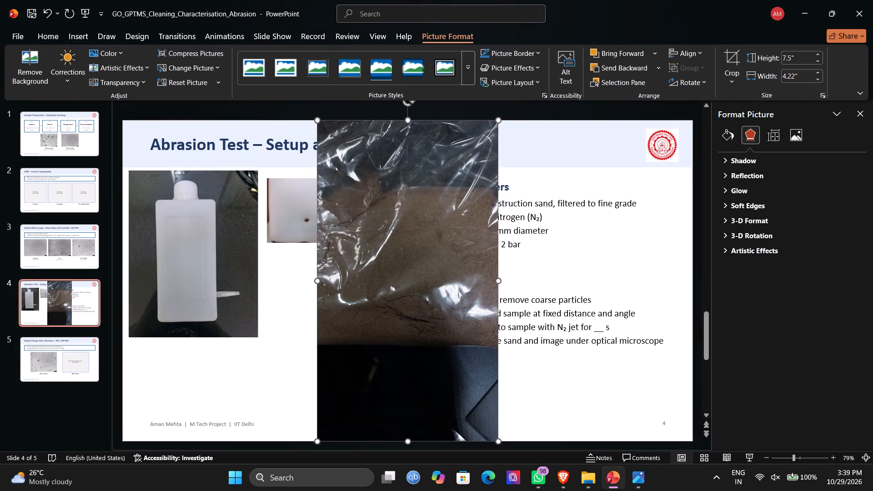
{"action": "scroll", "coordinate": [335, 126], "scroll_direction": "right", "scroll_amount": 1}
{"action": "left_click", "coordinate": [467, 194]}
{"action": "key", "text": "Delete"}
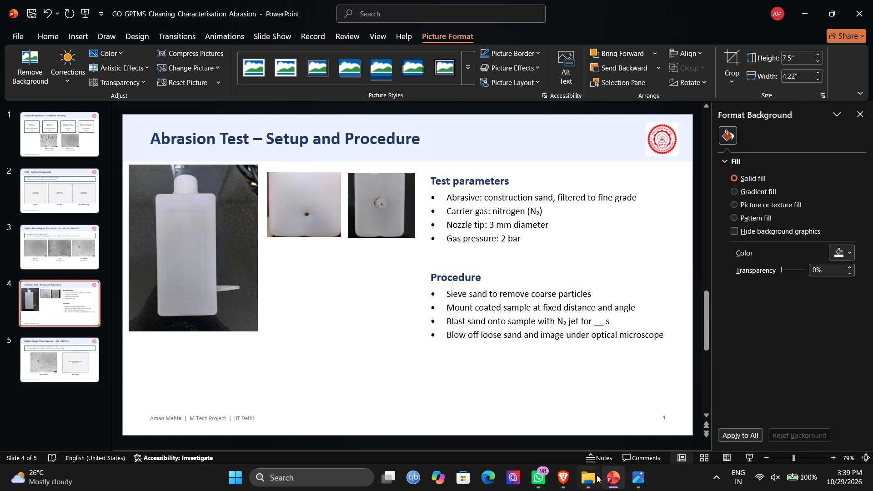
Open the sand sample photo from File Explorer and capture a screenshot of just the bagged sand area.
{"action": "left_click", "coordinate": [583, 430]}
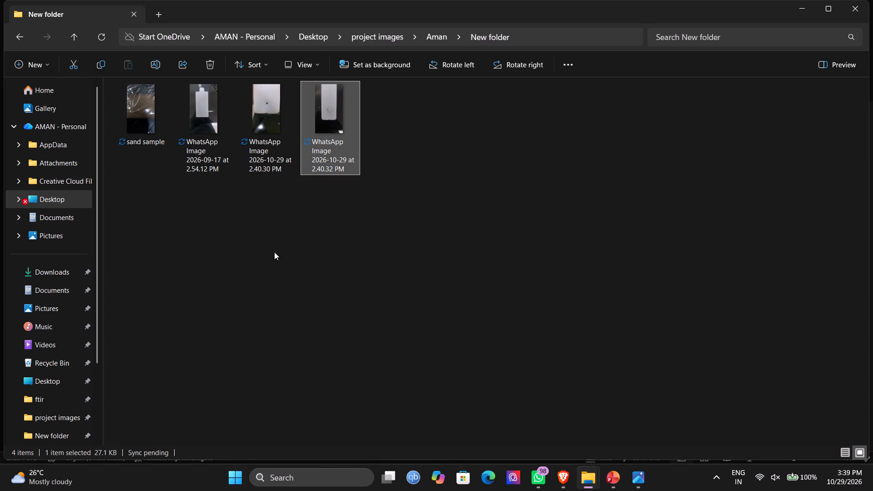
{"action": "double_click", "coordinate": [155, 123]}
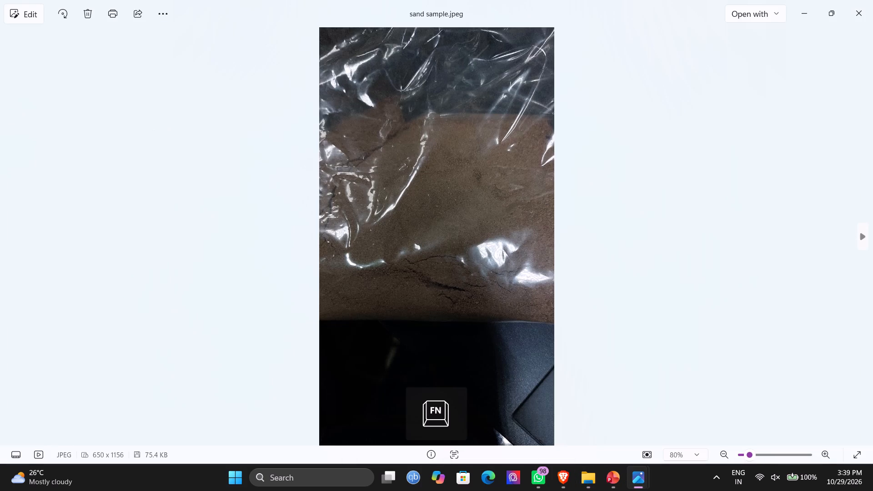
{"action": "left_click_drag", "start_coordinate": [319, 82], "coordinate": [551, 324]}
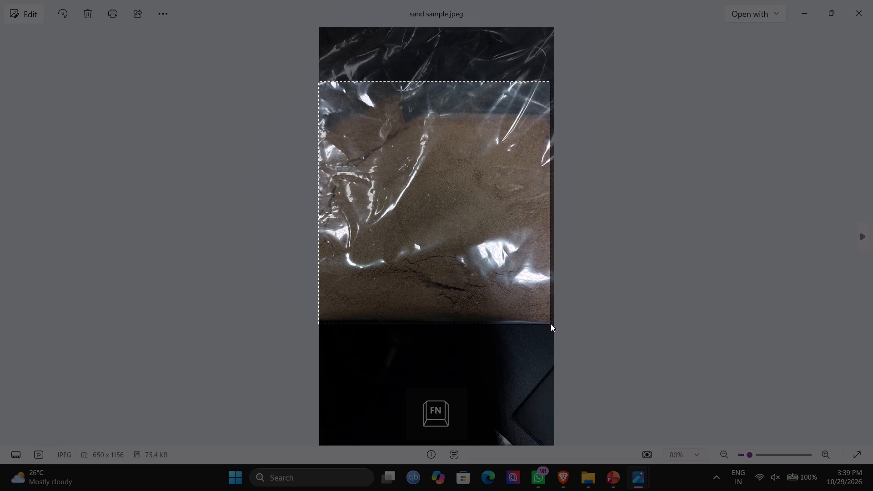
{"action": "left_click_drag", "start_coordinate": [551, 324], "coordinate": [553, 332]}
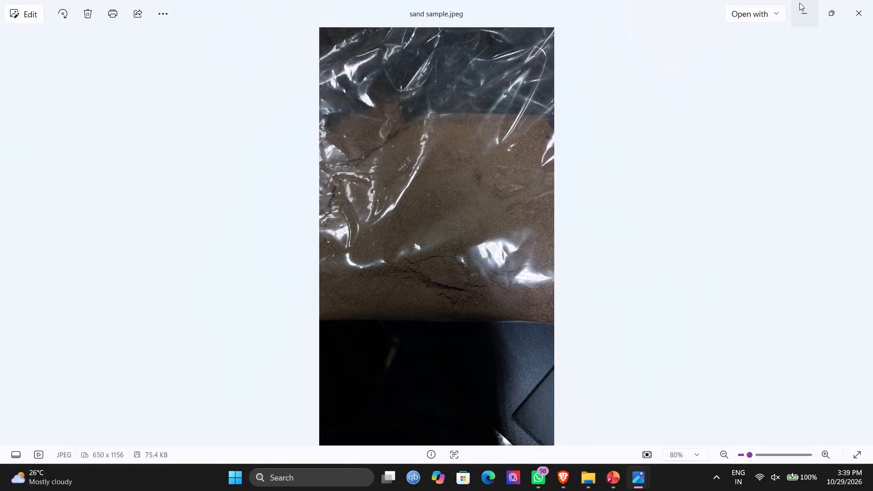
{"action": "left_click", "coordinate": [803, 5]}
Paste the captured sand picture onto the PowerPoint slide, place it below the hole and fitting pictures and shrink it to about 3.5 by 3.29 inches.
{"action": "left_click", "coordinate": [641, 479]}
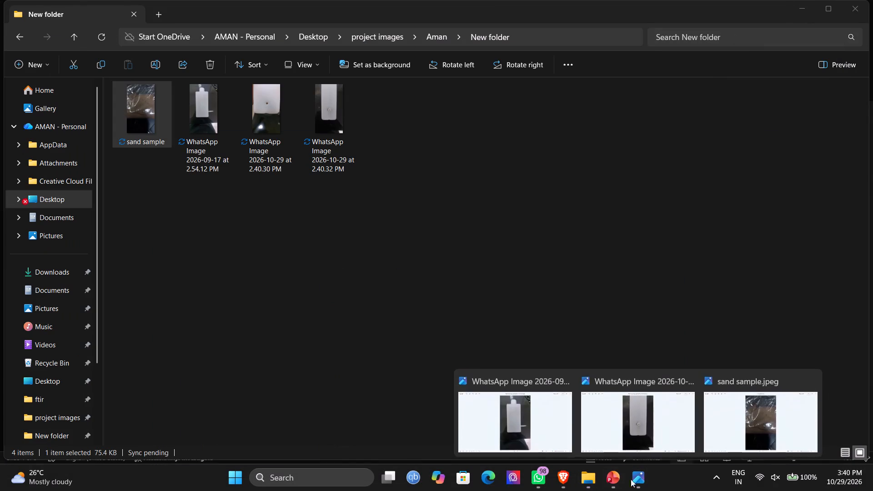
{"action": "left_click", "coordinate": [615, 477]}
{"action": "left_click", "coordinate": [383, 376]}
{"action": "key", "text": "ctrl+v"}
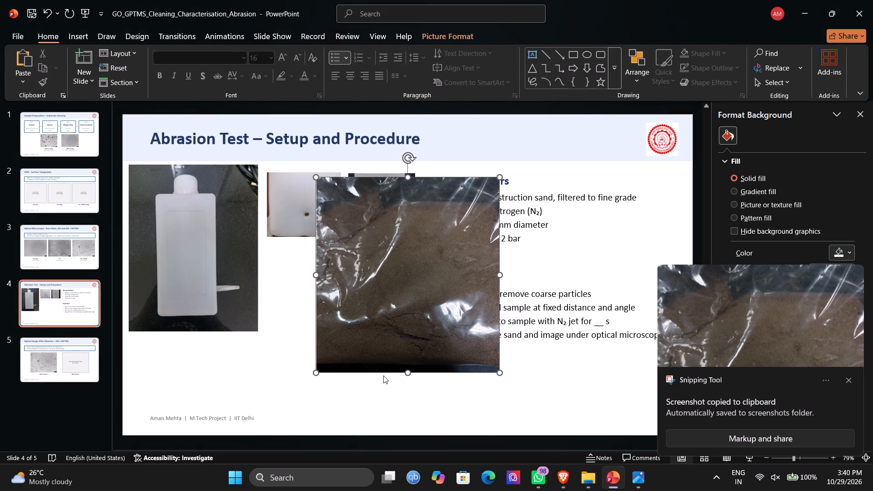
{"action": "left_click_drag", "start_coordinate": [320, 183], "coordinate": [340, 218]}
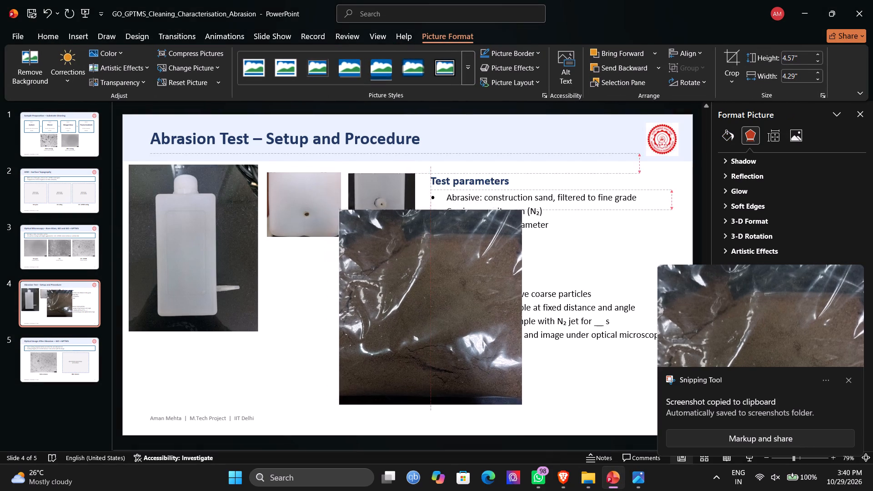
{"action": "left_click_drag", "start_coordinate": [340, 218], "coordinate": [271, 248]}
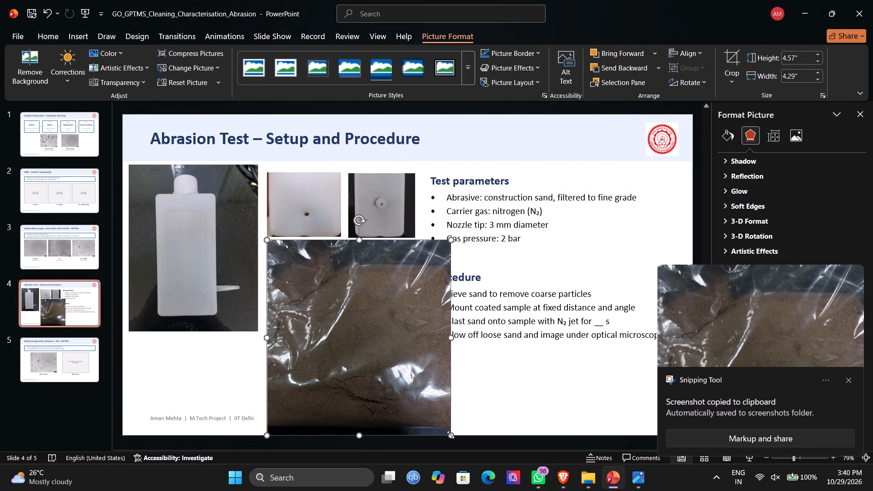
{"action": "left_click_drag", "start_coordinate": [451, 435], "coordinate": [405, 362]}
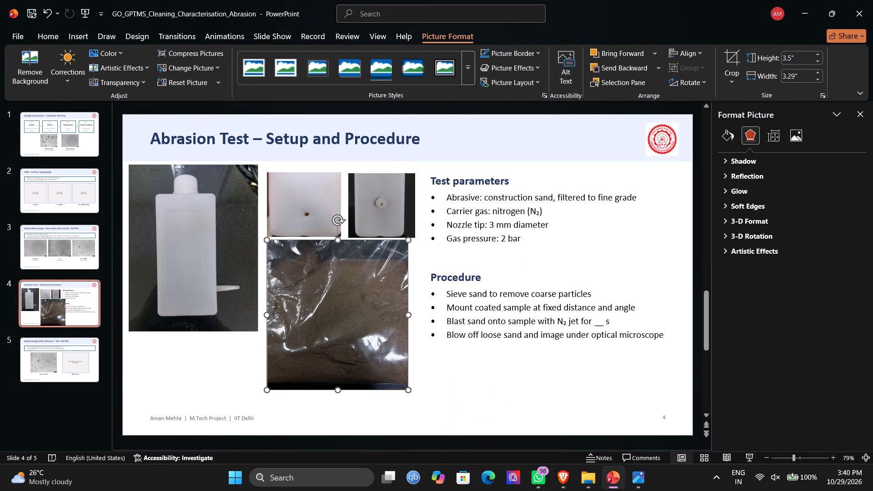
Widen the sand picture to about 3.46 inches, matching the fitting picture's right edge, and reduce its height from the bottom.
{"action": "left_click_drag", "start_coordinate": [408, 316], "coordinate": [416, 317]}
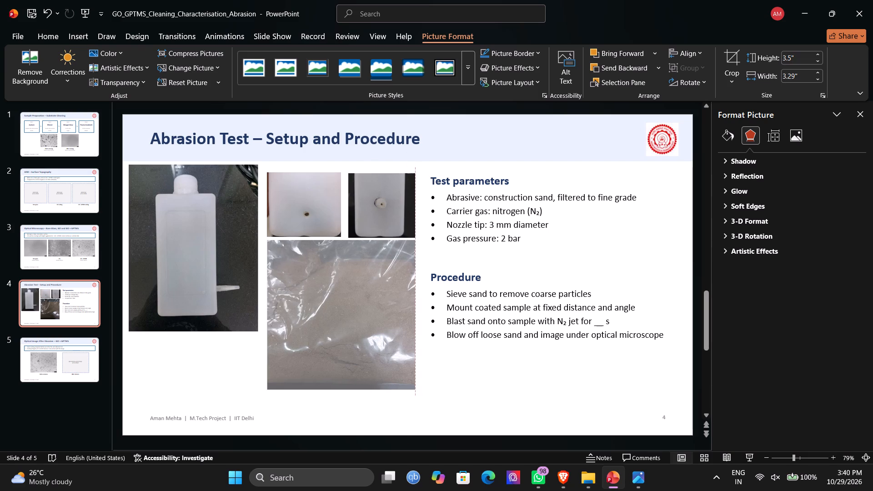
{"action": "left_click_drag", "start_coordinate": [416, 317], "coordinate": [414, 317]}
{"action": "left_click_drag", "start_coordinate": [341, 390], "coordinate": [340, 369]}
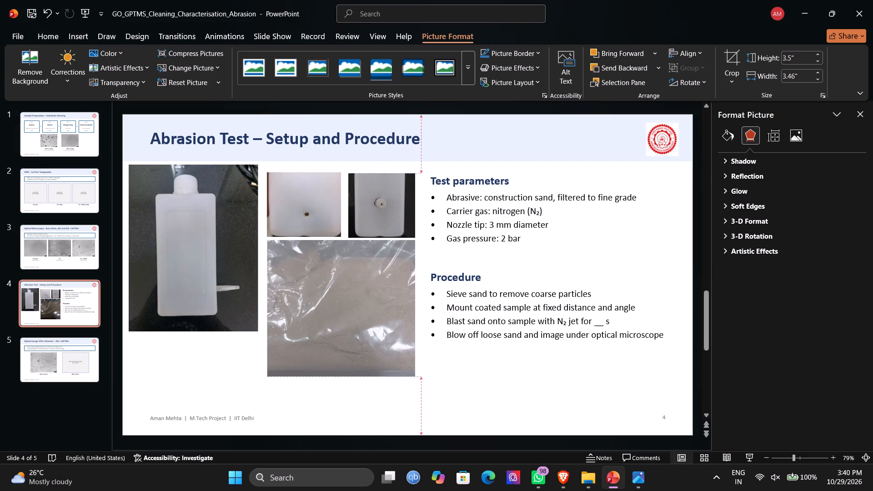
{"action": "left_click_drag", "start_coordinate": [340, 369], "coordinate": [335, 355]}
Resize the bottle picture to about 4.28 by 3.13 inches and align its top and bottom with the neighbouring picture group.
{"action": "left_click", "coordinate": [210, 324]}
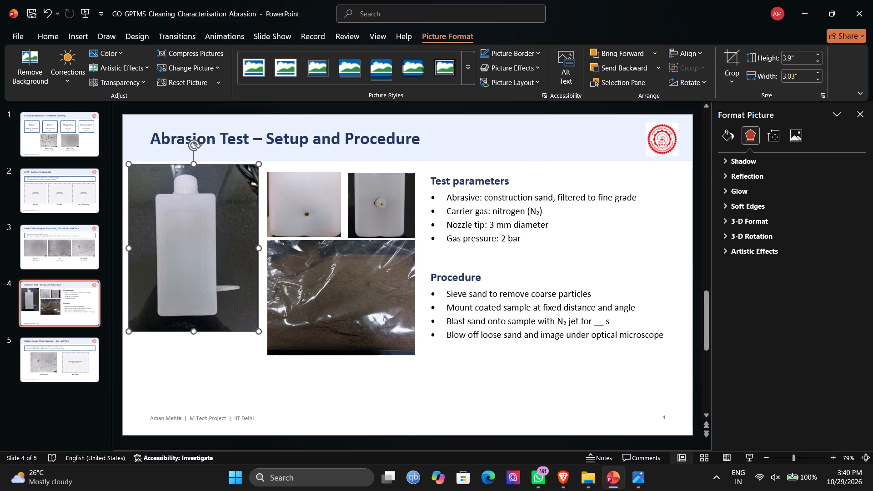
{"action": "left_click_drag", "start_coordinate": [195, 332], "coordinate": [193, 354]}
{"action": "left_click_drag", "start_coordinate": [260, 261], "coordinate": [265, 266]}
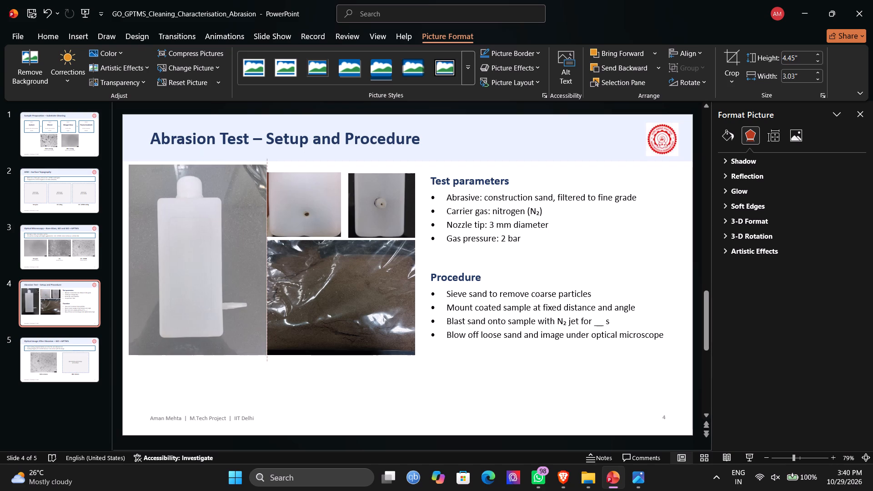
{"action": "left_click_drag", "start_coordinate": [265, 266], "coordinate": [263, 267]}
{"action": "left_click_drag", "start_coordinate": [196, 169], "coordinate": [198, 175]}
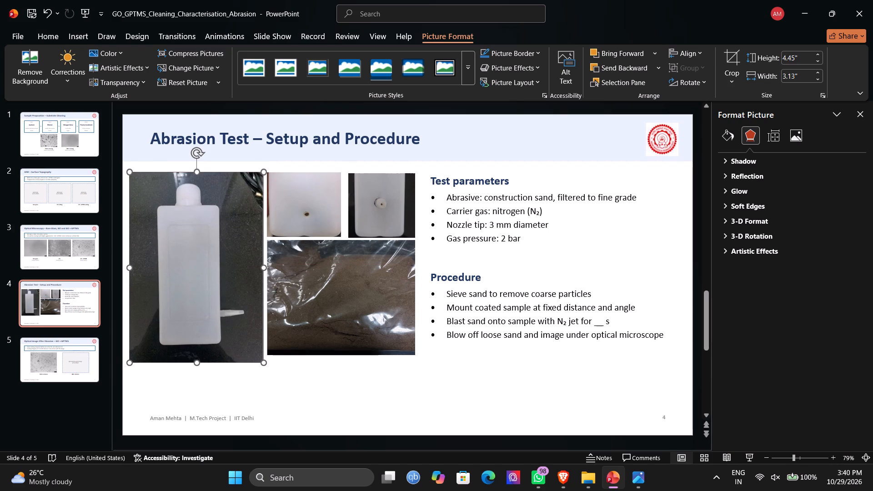
{"action": "left_click_drag", "start_coordinate": [197, 362], "coordinate": [198, 357]}
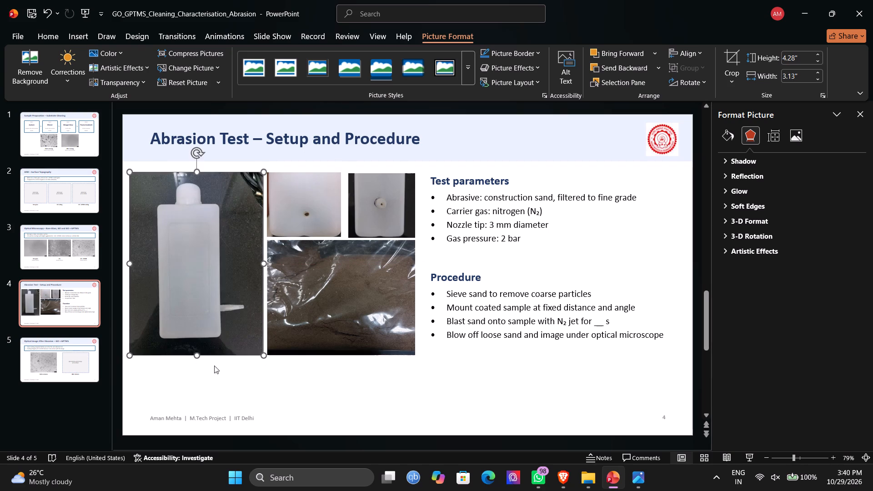
{"action": "left_click", "coordinate": [297, 410]}
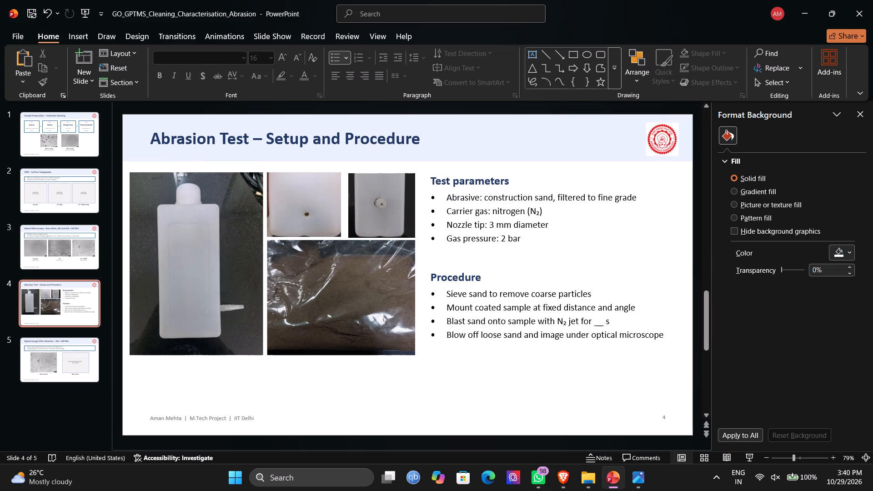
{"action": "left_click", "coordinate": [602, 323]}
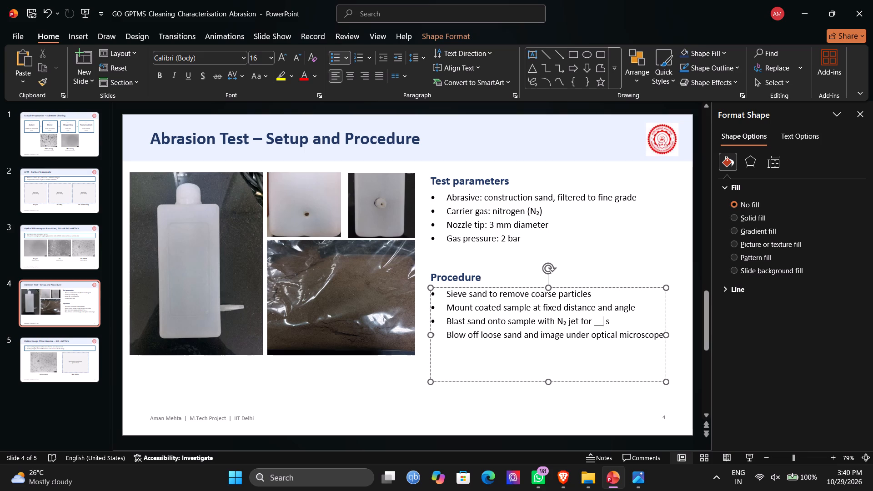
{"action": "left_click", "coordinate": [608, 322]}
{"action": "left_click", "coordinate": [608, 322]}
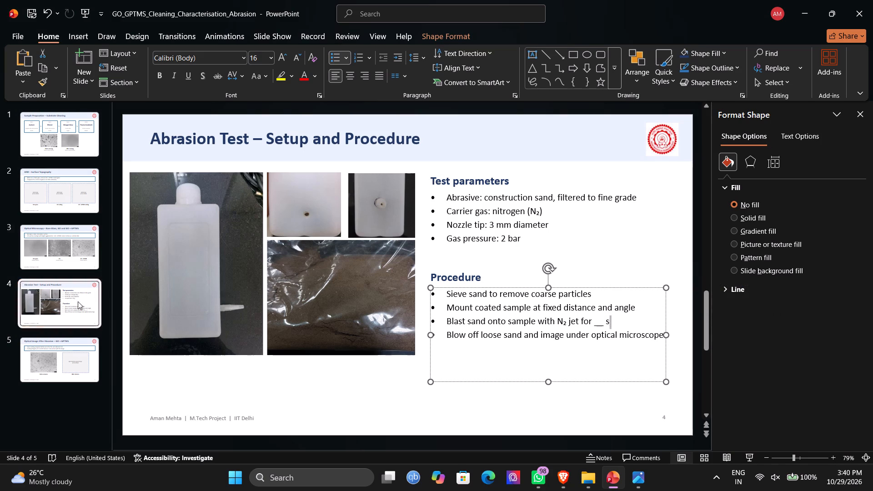
Review the after-abrasion, AFM surface topography and substrate cleaning slides for content still missing.
{"action": "left_click", "coordinate": [75, 371]}
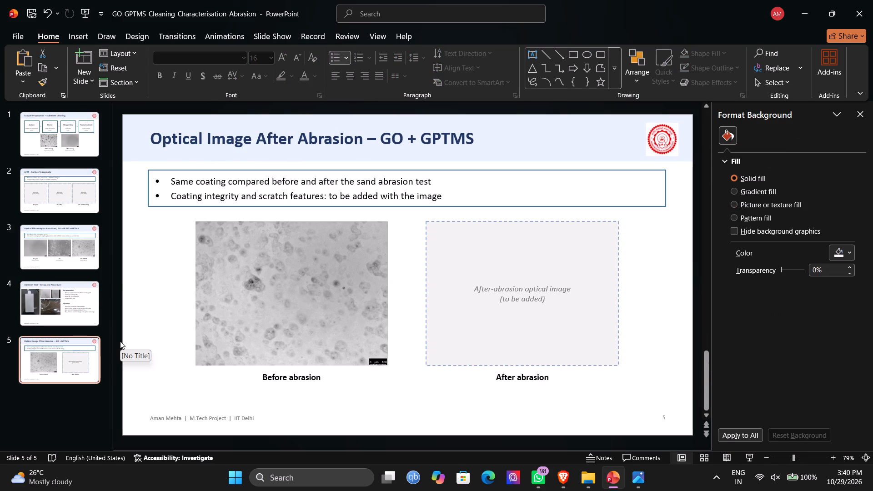
{"action": "left_click", "coordinate": [225, 294]}
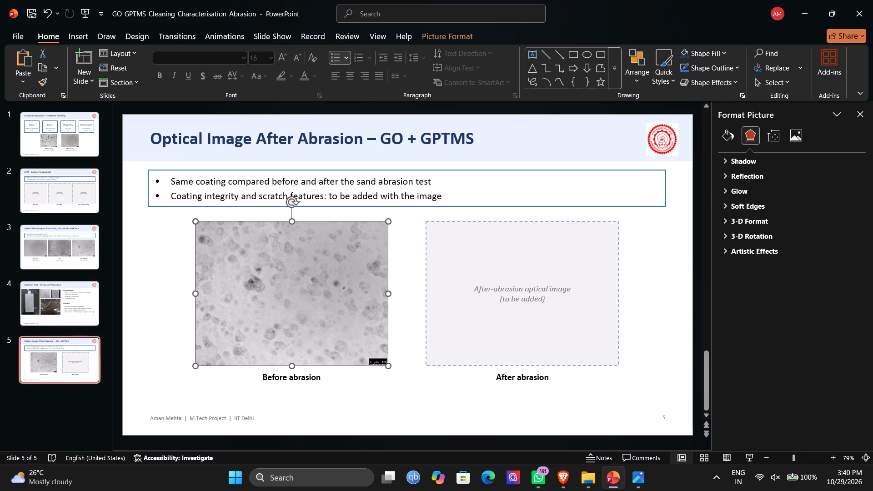
{"action": "scroll", "coordinate": [249, 284], "scroll_direction": "down", "scroll_amount": 1}
{"action": "scroll", "coordinate": [249, 284], "scroll_direction": "up", "scroll_amount": 4}
{"action": "scroll", "coordinate": [249, 284], "scroll_direction": "down", "scroll_amount": 5}
{"action": "left_click", "coordinate": [68, 235]}
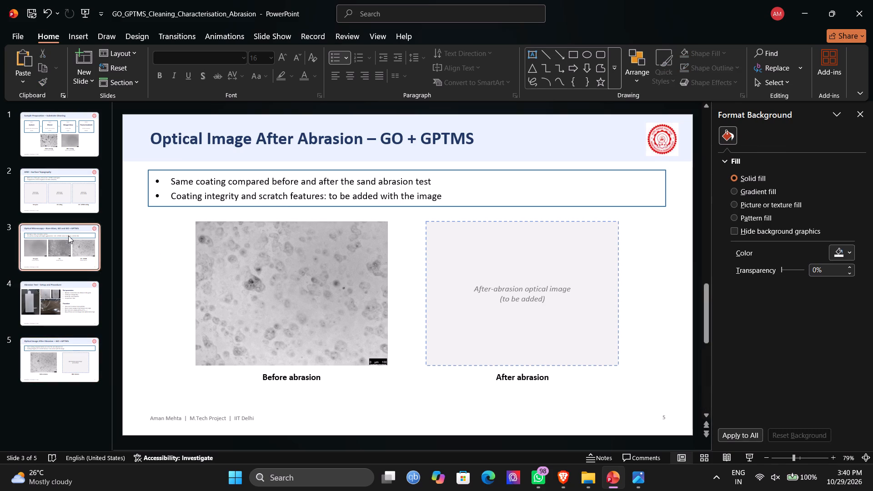
{"action": "left_click", "coordinate": [73, 185]}
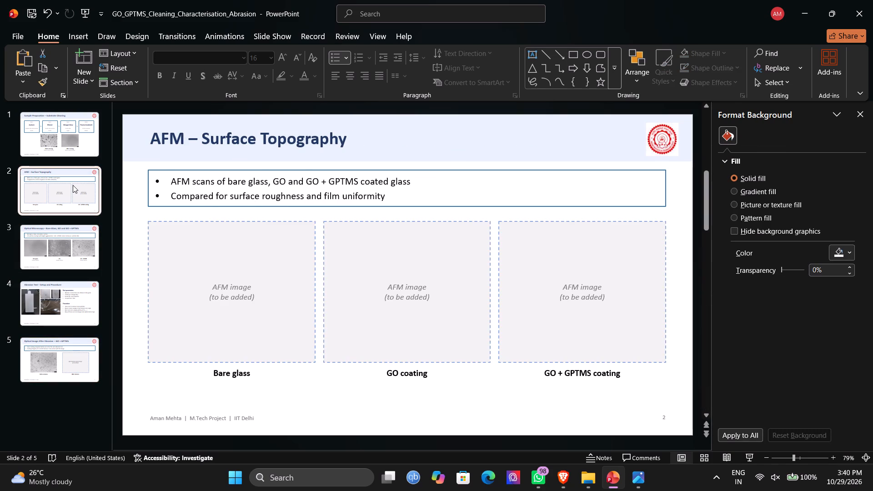
{"action": "left_click", "coordinate": [65, 144]}
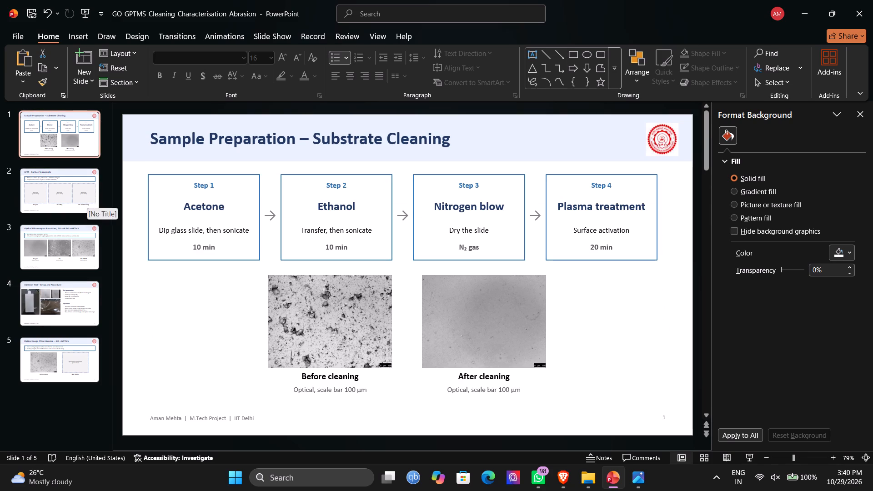
Delete the before-cleaning micrograph from the substrate cleaning slide.
{"action": "left_click", "coordinate": [352, 300]}
{"action": "key", "text": "Delete"}
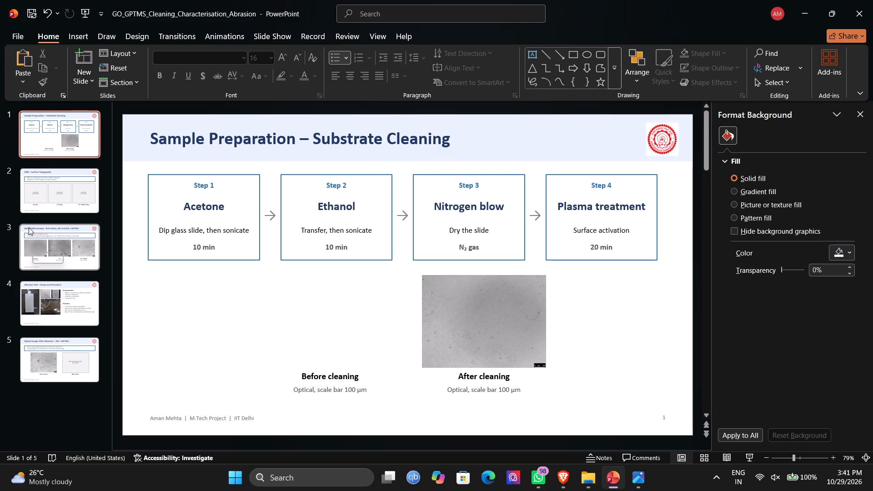
Switch to File Explorer and copy the Bare Glass 001 micrograph from the "Optical images _for errosion" folder.
{"action": "left_click", "coordinate": [44, 175]}
{"action": "left_click", "coordinate": [64, 258]}
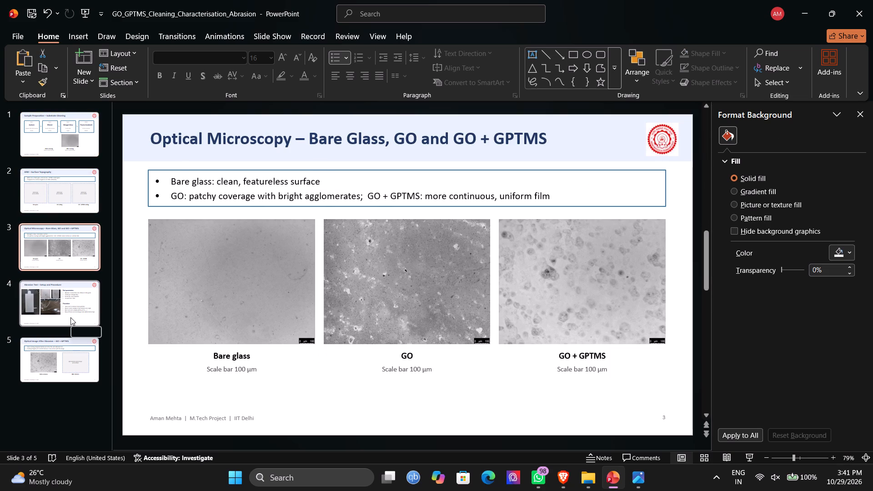
{"action": "left_click", "coordinate": [581, 468]}
{"action": "left_click", "coordinate": [562, 410]}
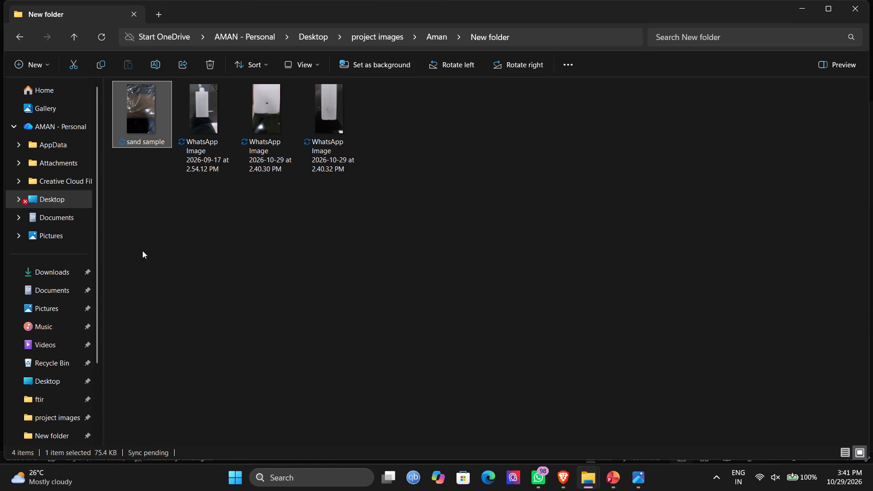
{"action": "left_click", "coordinate": [15, 33]}
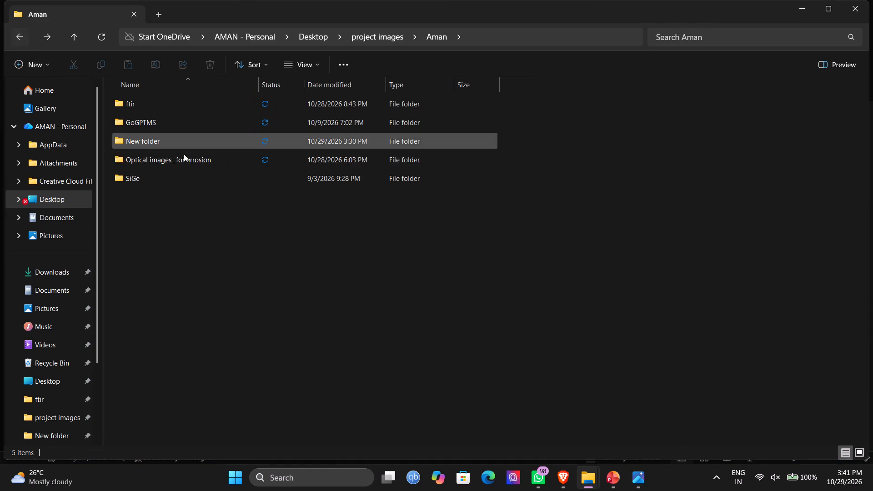
{"action": "left_click", "coordinate": [148, 123]}
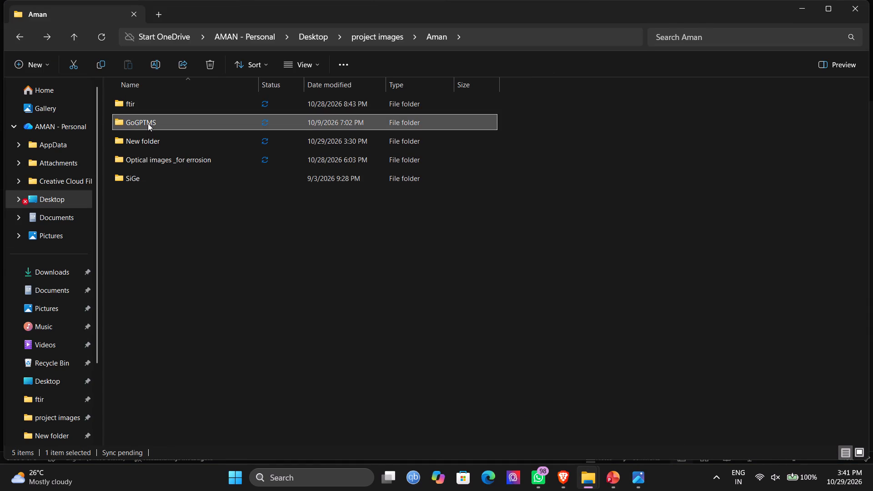
{"action": "double_click", "coordinate": [141, 157]}
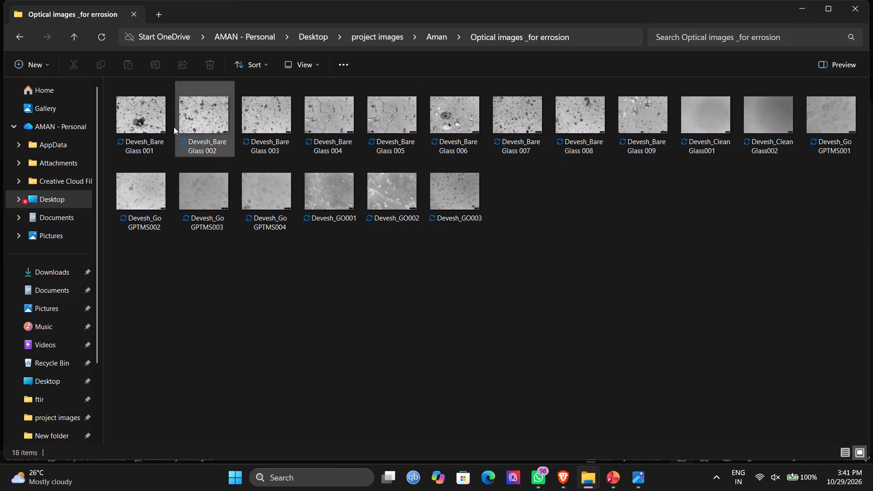
{"action": "left_click", "coordinate": [161, 125]}
{"action": "key", "text": "ctrl+c"}
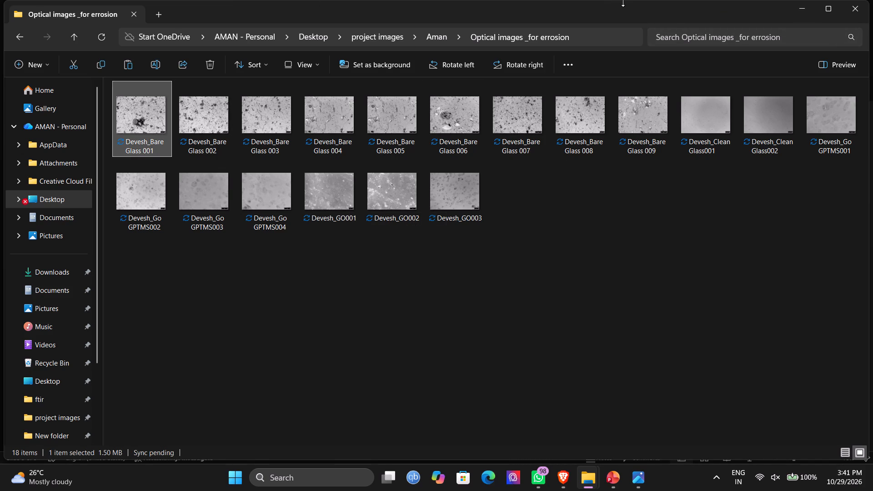
{"action": "left_click", "coordinate": [805, 8]}
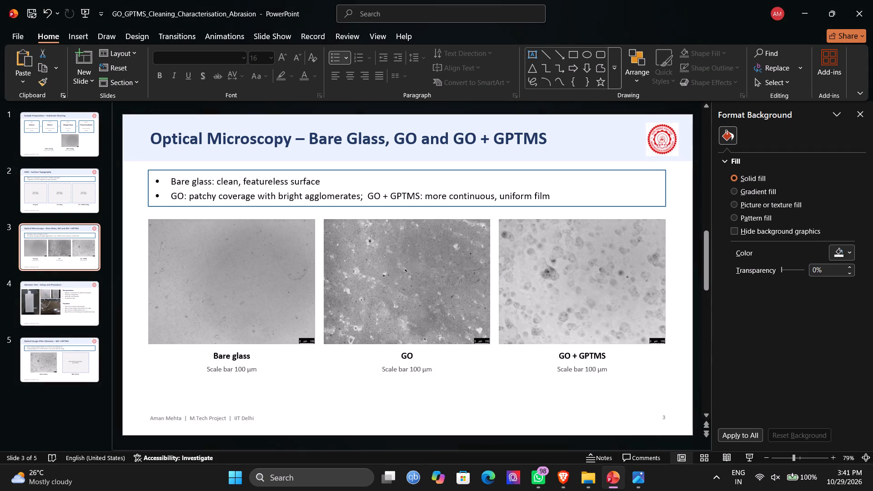
Paste the copied micrograph onto the after-abrasion slide in PowerPoint and shrink it to about 3.98 inches high by 3.67 inches wide.
{"action": "left_click", "coordinate": [58, 344]}
{"action": "left_click", "coordinate": [451, 275]}
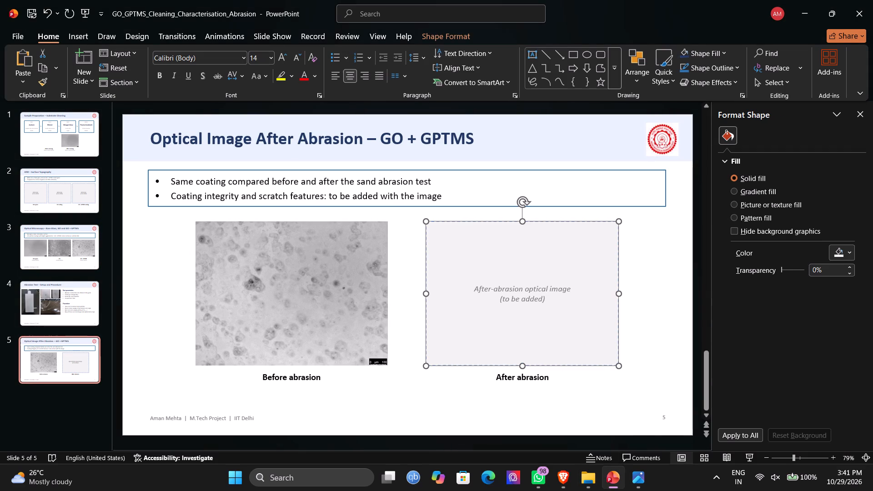
{"action": "key", "text": "ctrl+v"}
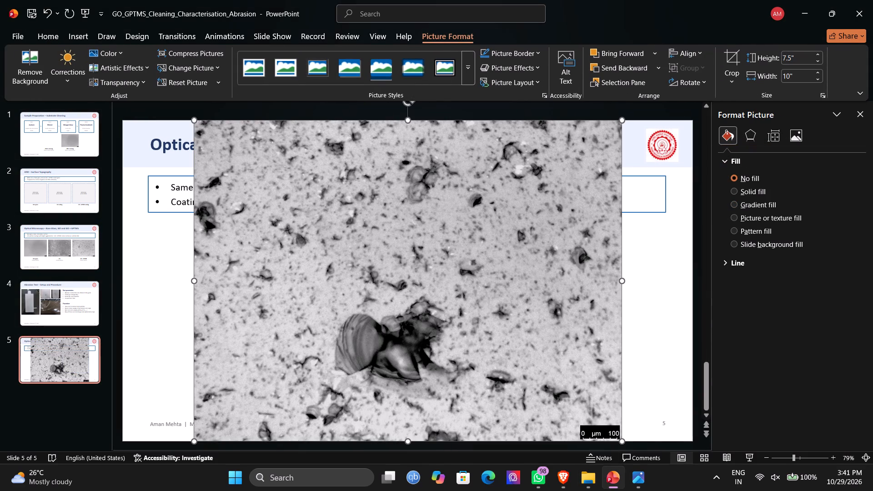
{"action": "left_click_drag", "start_coordinate": [198, 122], "coordinate": [304, 256]}
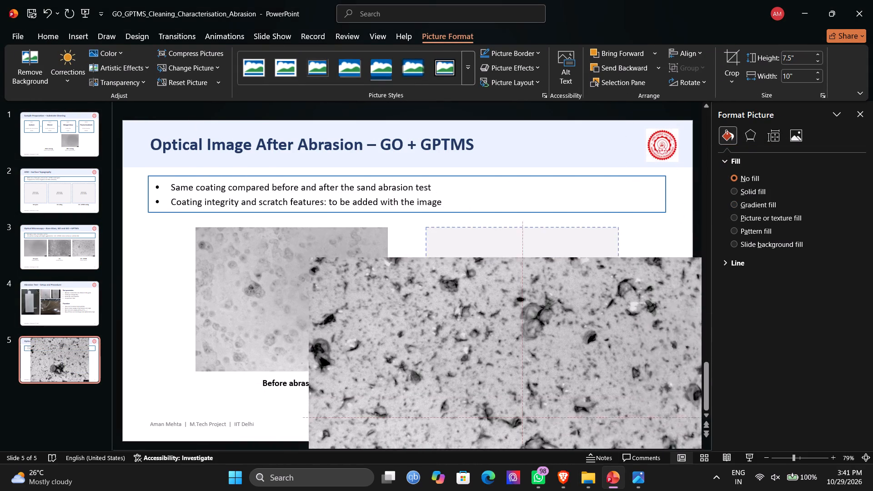
{"action": "left_click_drag", "start_coordinate": [304, 256], "coordinate": [150, 190]}
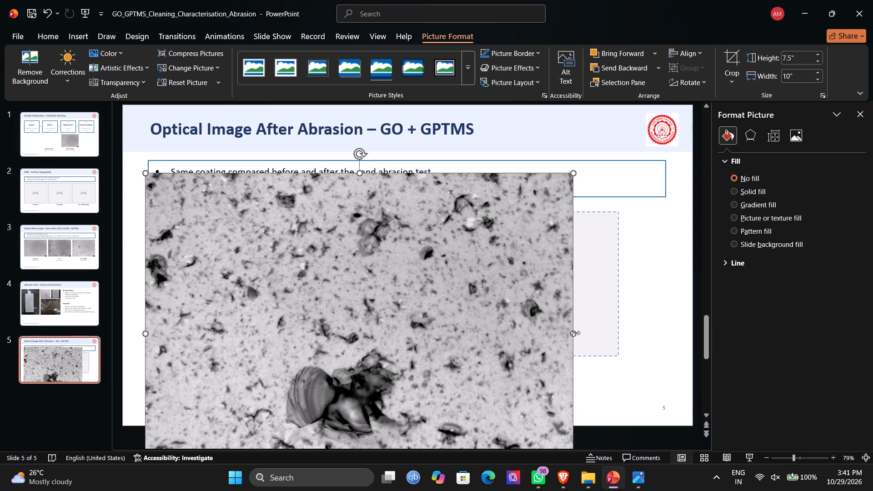
{"action": "left_click_drag", "start_coordinate": [571, 334], "coordinate": [436, 250]}
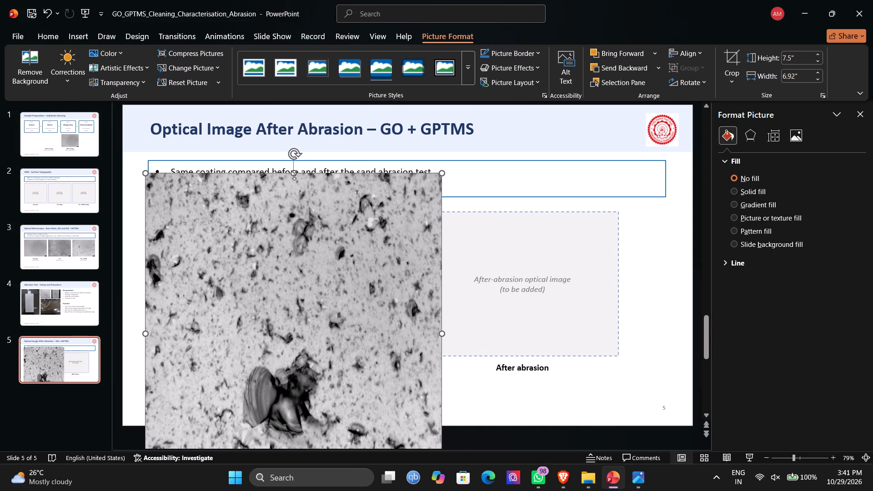
{"action": "left_click_drag", "start_coordinate": [295, 178], "coordinate": [302, 167]}
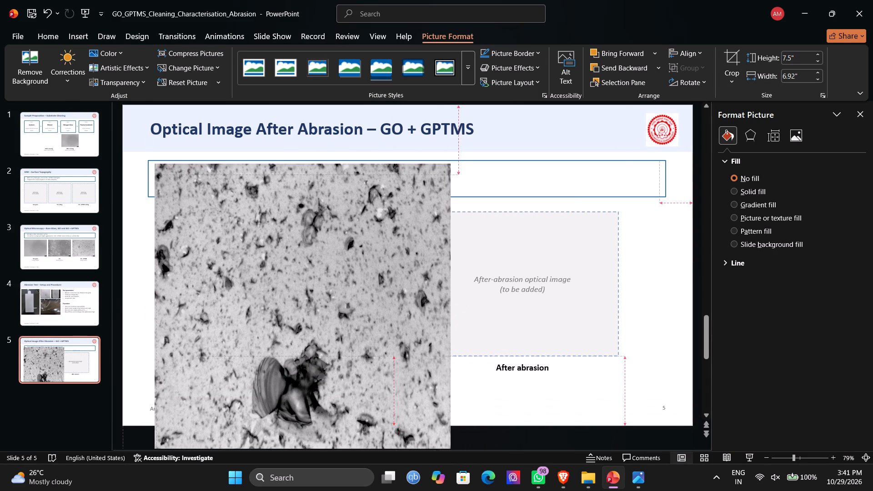
{"action": "left_click_drag", "start_coordinate": [302, 167], "coordinate": [281, 108]}
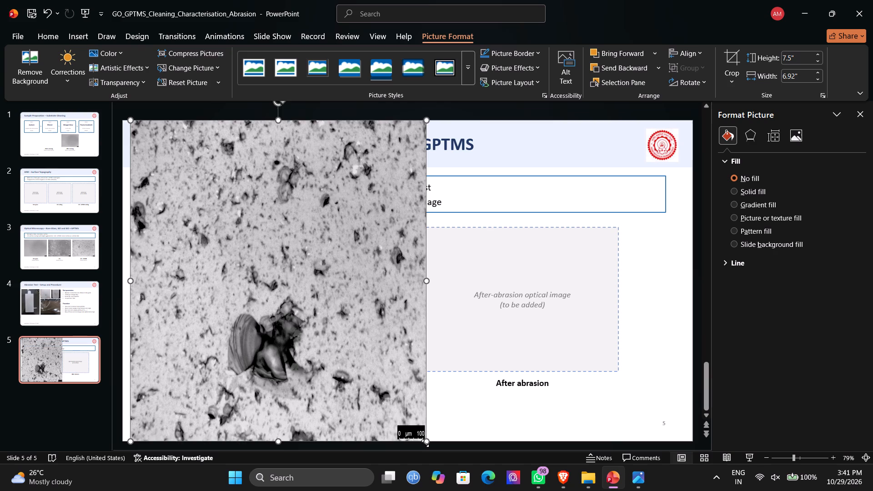
{"action": "left_click_drag", "start_coordinate": [425, 441], "coordinate": [352, 333]}
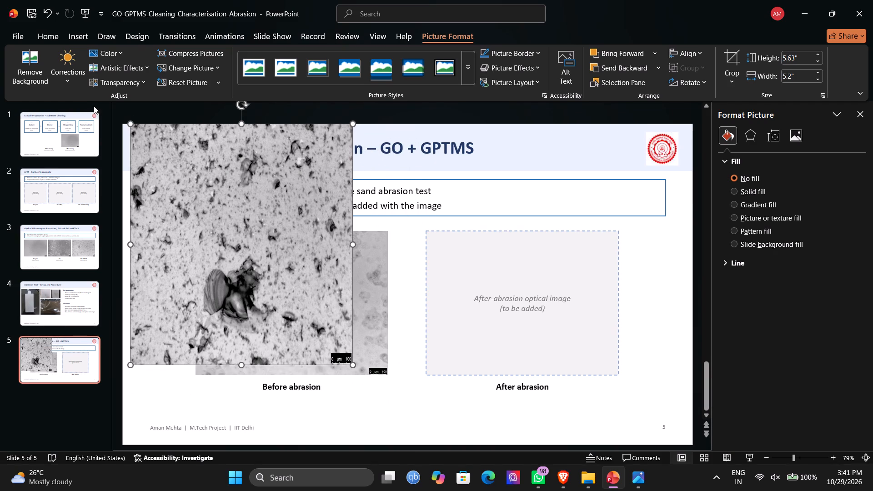
{"action": "left_click_drag", "start_coordinate": [131, 125], "coordinate": [193, 230]}
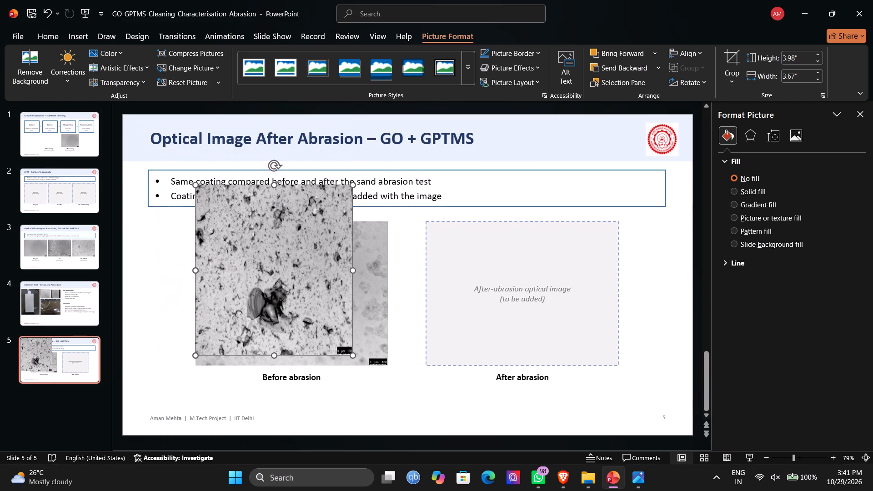
Move the pasted micrograph over the after-abrasion placeholder, widen it to about 4.53 inches and reduce its height to match the placeholder's bottom edge.
{"action": "left_click_drag", "start_coordinate": [260, 183], "coordinate": [475, 252]}
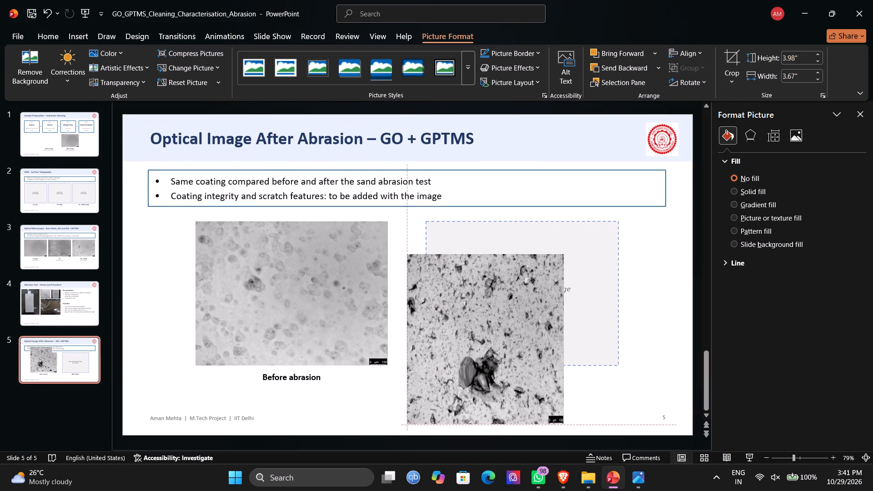
{"action": "left_click_drag", "start_coordinate": [475, 252], "coordinate": [489, 217]}
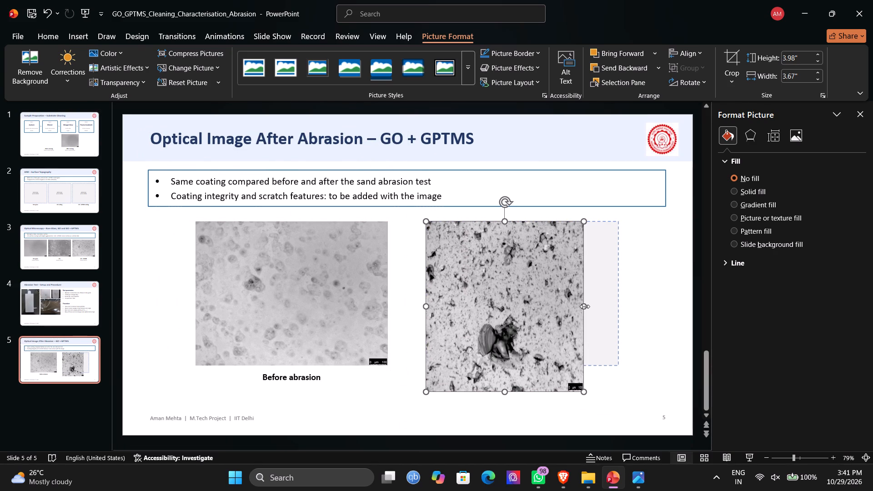
{"action": "left_click_drag", "start_coordinate": [585, 306], "coordinate": [620, 301]}
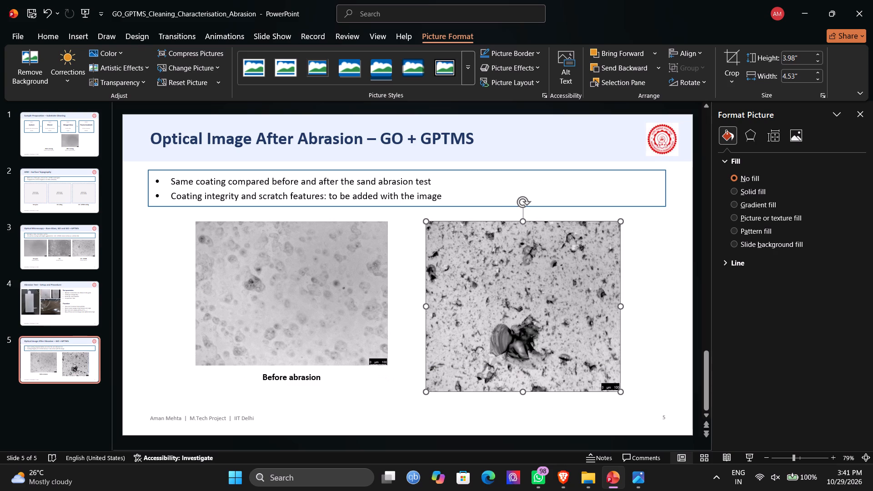
{"action": "left_click_drag", "start_coordinate": [521, 392], "coordinate": [520, 364]}
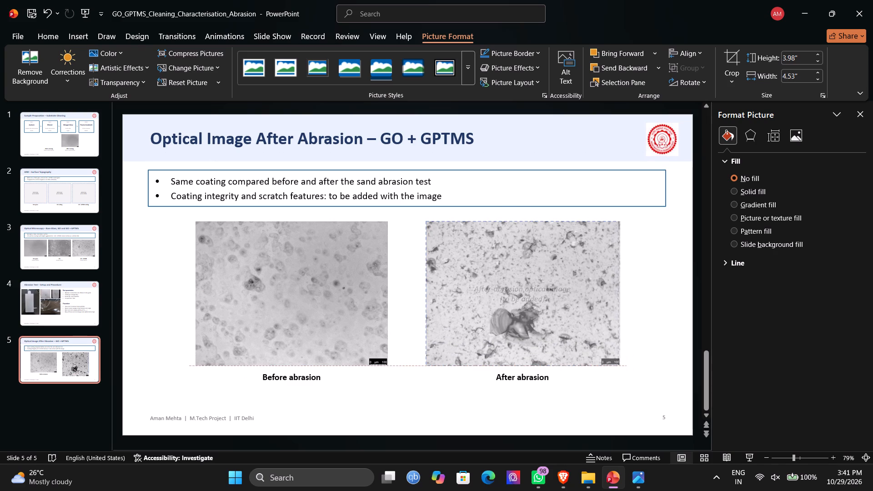
{"action": "left_click_drag", "start_coordinate": [520, 364], "coordinate": [519, 366]}
Delete the before-abrasion micrograph from the slide.
{"action": "left_click", "coordinate": [355, 375]}
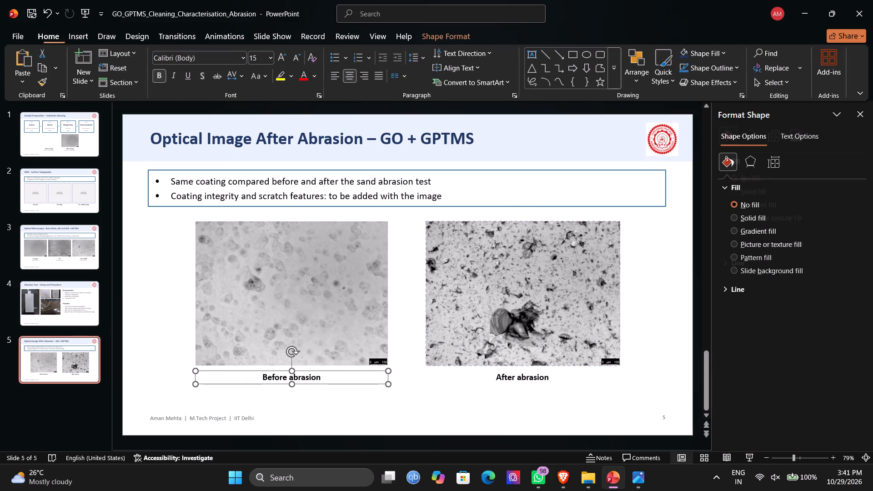
{"action": "left_click", "coordinate": [347, 342]}
{"action": "key", "text": "Delete"}
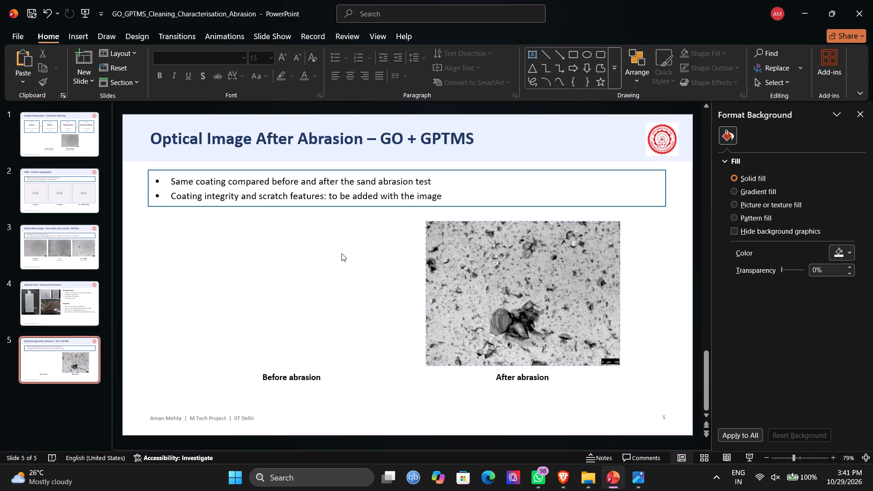
Shorten the slide title to "Optical Image After Abrasion" by removing "– GO + GPTMS".
{"action": "left_click", "coordinate": [482, 134]}
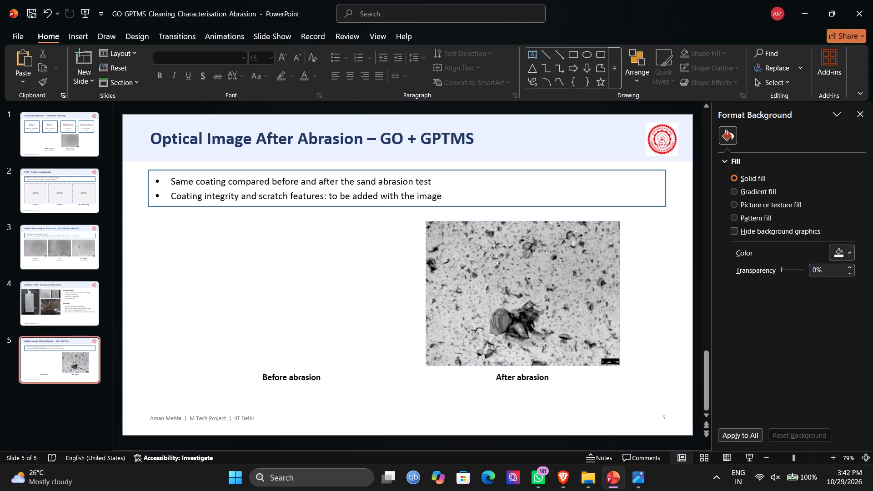
{"action": "left_click", "coordinate": [473, 137]}
{"action": "key", "text": "BackSpace"}
{"action": "key", "text": "BackSpace"}
{"action": "key", "text": "BackSpace"}
{"action": "key", "text": "BackSpace"}
{"action": "key", "text": "BackSpace"}
{"action": "key", "text": "BackSpace"}
{"action": "key", "text": "BackSpace"}
{"action": "key", "text": "BackSpace"}
{"action": "key", "text": "BackSpace"}
{"action": "key", "text": "BackSpace"}
{"action": "key", "text": "BackSpace"}
{"action": "key", "text": "BackSpace"}
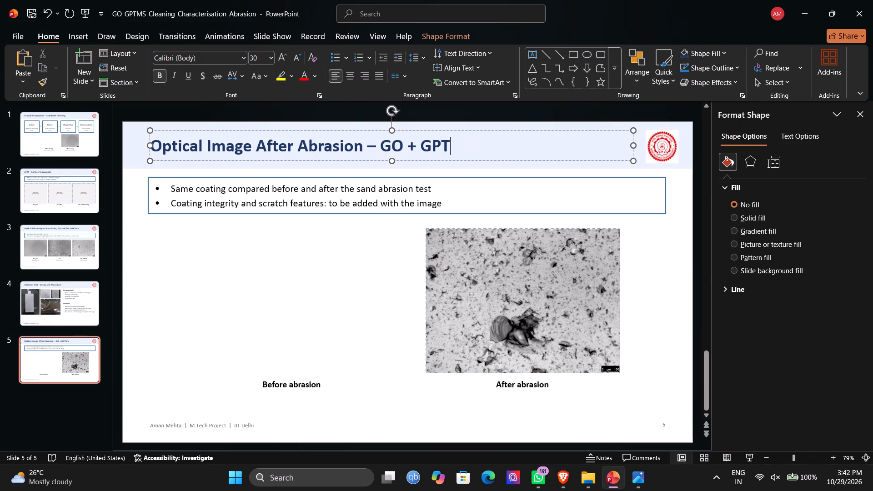
{"action": "key", "text": "BackSpace"}
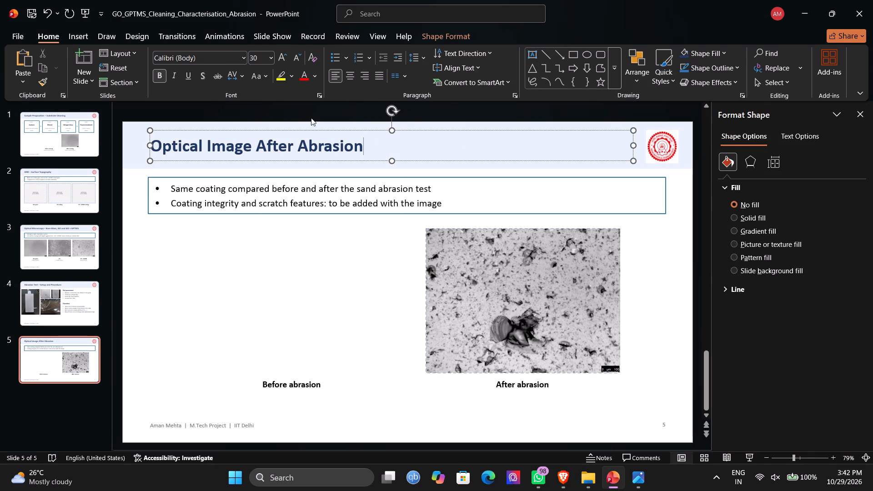
On the substrate cleaning slide, move the after-cleaning micrograph into the empty space above the "Before cleaning" caption.
{"action": "left_click", "coordinate": [65, 149]}
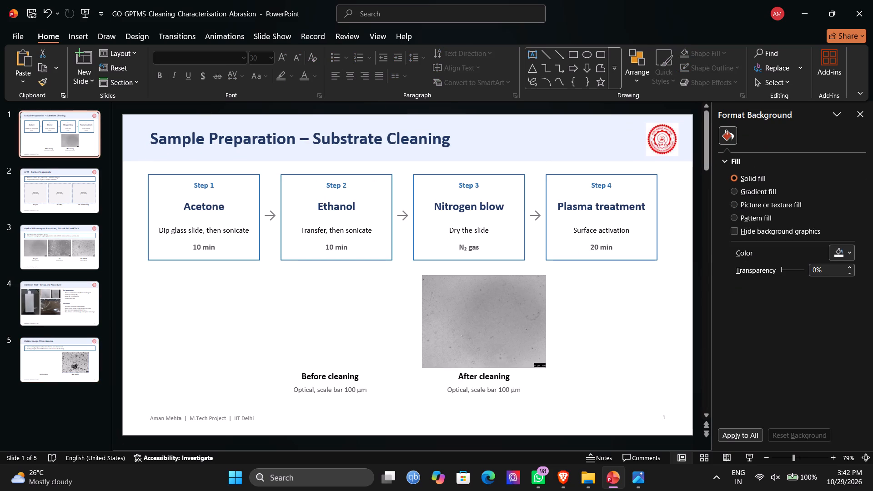
{"action": "left_click", "coordinate": [44, 192]}
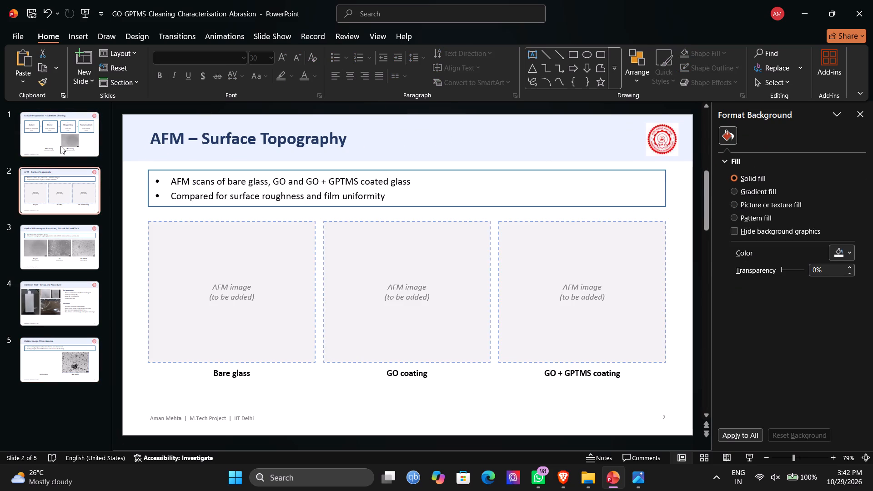
{"action": "left_click", "coordinate": [60, 146]}
{"action": "left_click", "coordinate": [492, 345]}
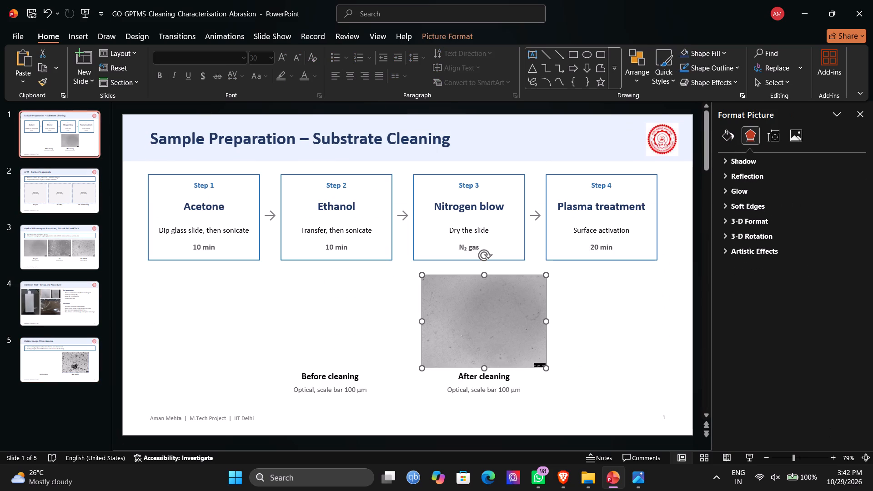
{"action": "left_click_drag", "start_coordinate": [462, 276], "coordinate": [343, 276]}
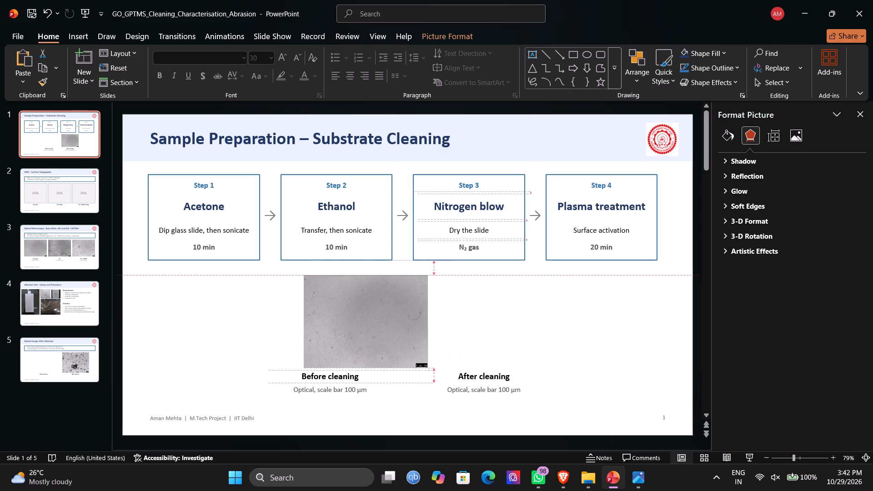
{"action": "left_click_drag", "start_coordinate": [343, 276], "coordinate": [311, 278]}
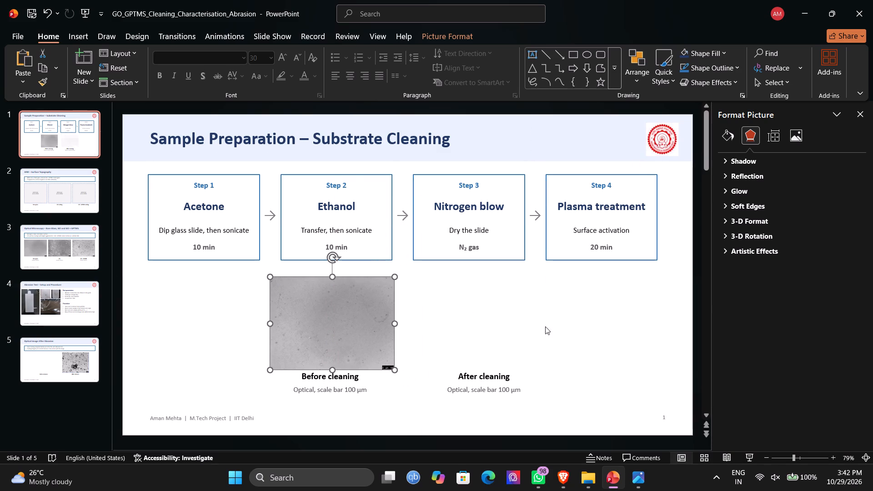
{"action": "left_click", "coordinate": [586, 335]}
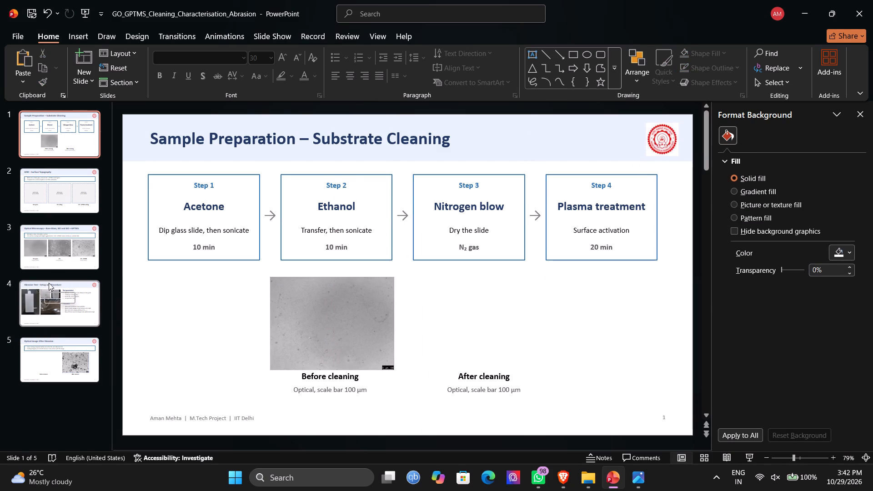
Review the AFM, optical microscopy and abrasion test setup slides for content still missing.
{"action": "left_click", "coordinate": [56, 197]}
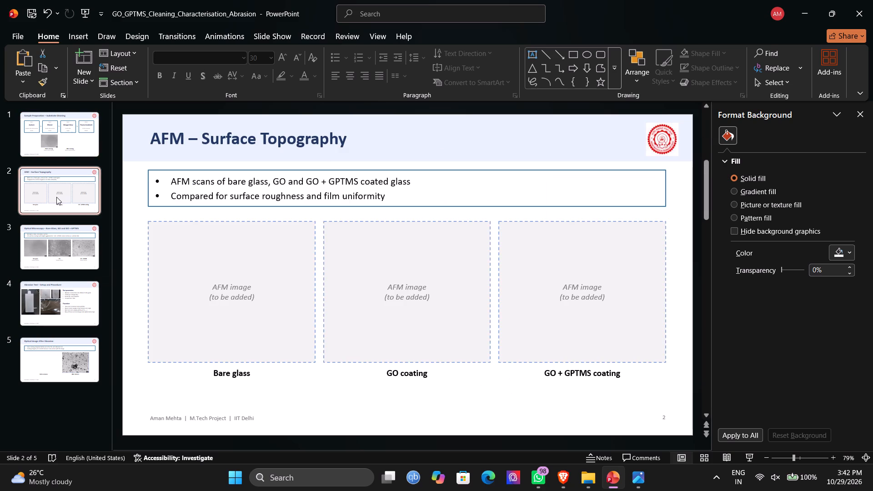
{"action": "left_click", "coordinate": [58, 256]}
{"action": "left_click", "coordinate": [81, 198]}
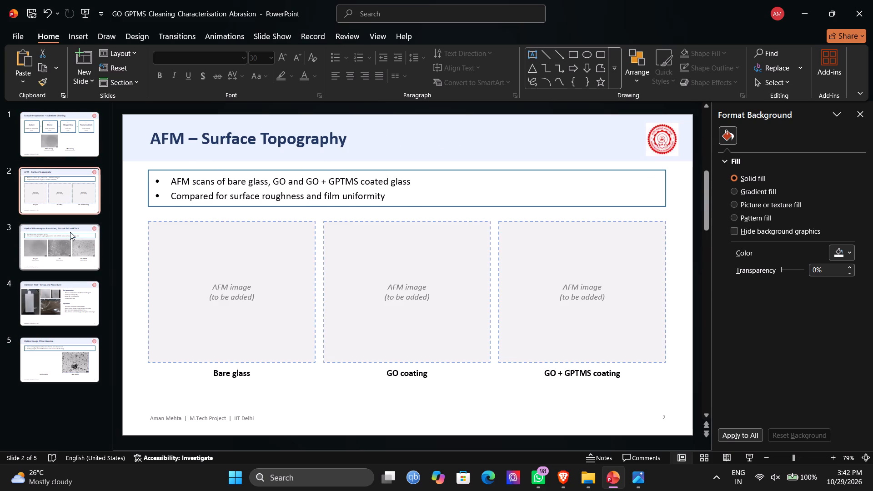
{"action": "left_click", "coordinate": [69, 329]}
{"action": "scroll", "coordinate": [71, 366], "scroll_direction": "right", "scroll_amount": 2}
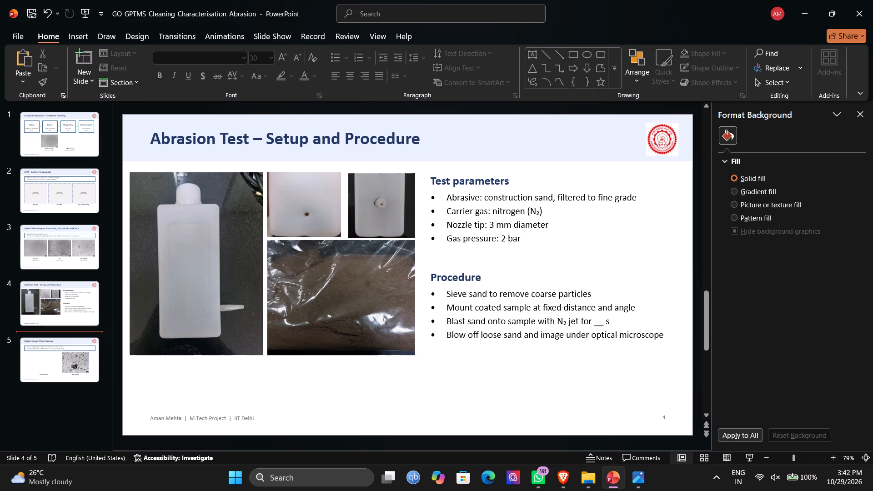
{"action": "left_click_drag", "start_coordinate": [663, 332], "coordinate": [437, 292]}
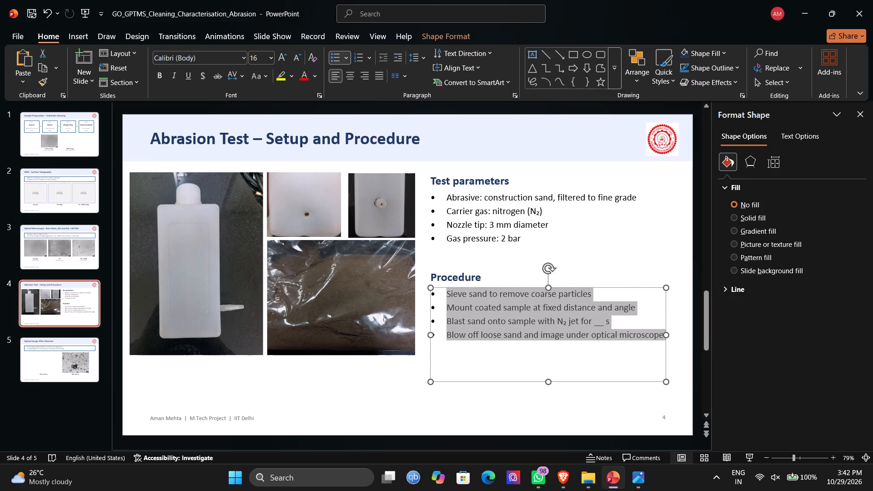
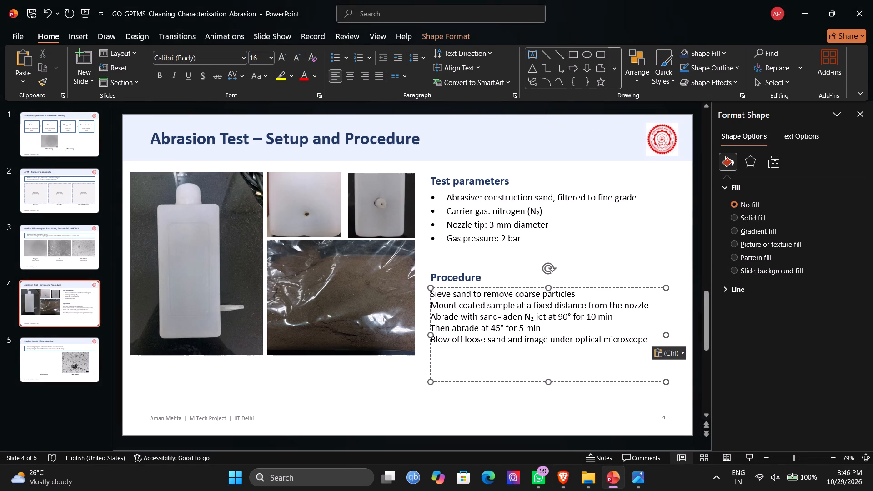
Move the pasted procedure text box slightly lower beneath the Procedure heading on the abrasion test slide.
{"action": "left_click_drag", "start_coordinate": [650, 338], "coordinate": [593, 345]}
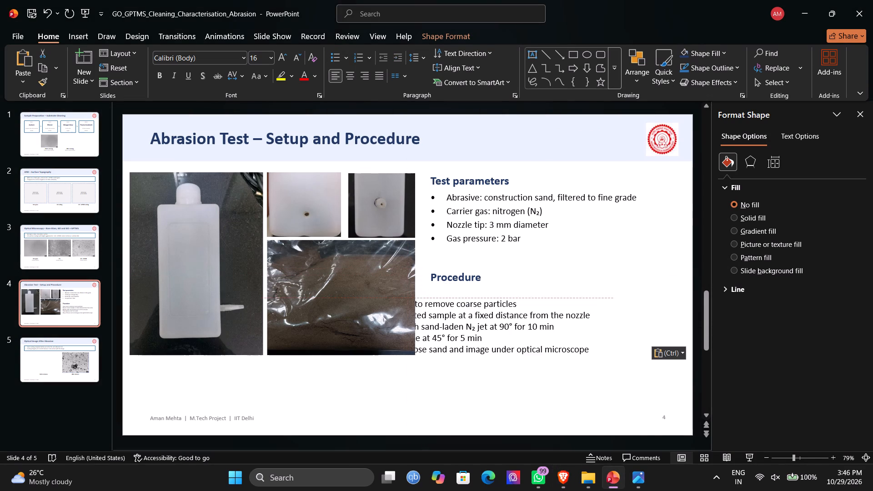
{"action": "left_click_drag", "start_coordinate": [593, 345], "coordinate": [647, 342]}
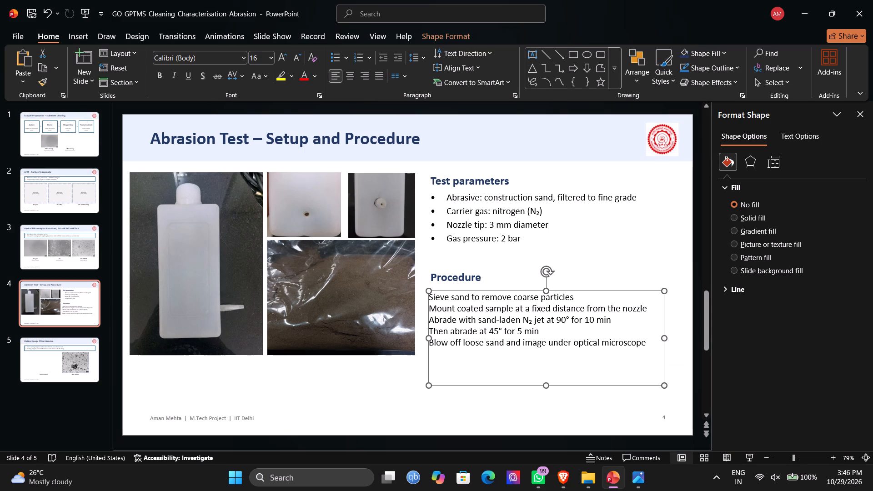
Change the duration of the 90° sand-laden N₂ jet abrasion line to 5 min.
{"action": "left_click", "coordinate": [597, 319]}
{"action": "key", "text": "BackSpace"}
{"action": "key", "text": "BackSpace"}
{"action": "key", "text": "BackSpace"}
{"action": "type", "text": "5"}
{"action": "key", "text": "space"}
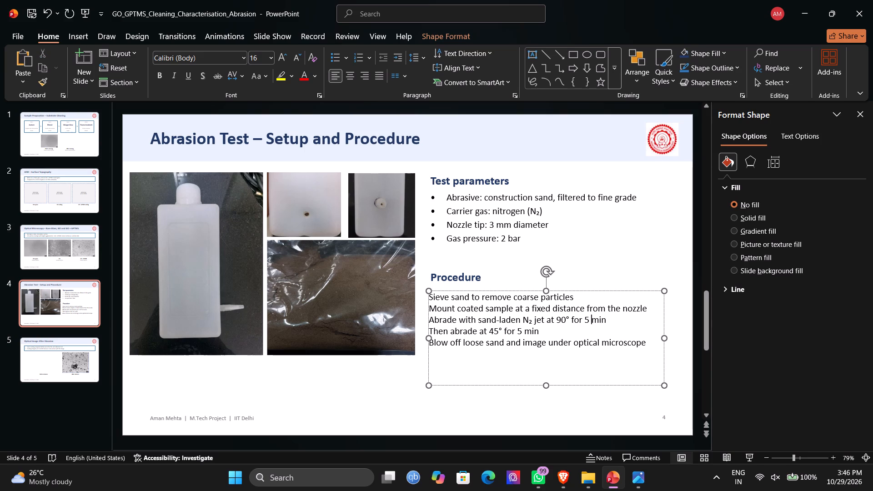
Delete the Procedure line "Blow off loose sand and image under optical microscope".
{"action": "left_click", "coordinate": [629, 352]}
{"action": "left_click_drag", "start_coordinate": [646, 343], "coordinate": [452, 353]}
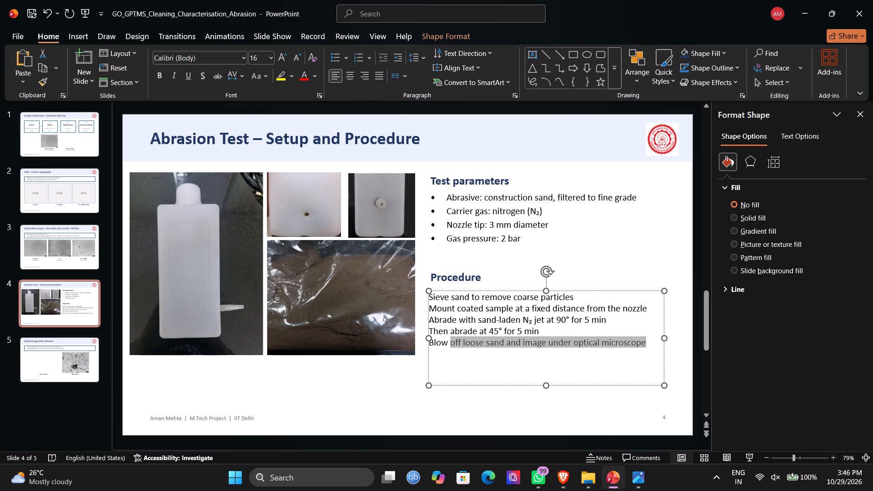
{"action": "left_click_drag", "start_coordinate": [452, 353], "coordinate": [421, 351]}
{"action": "key", "text": "BackSpace"}
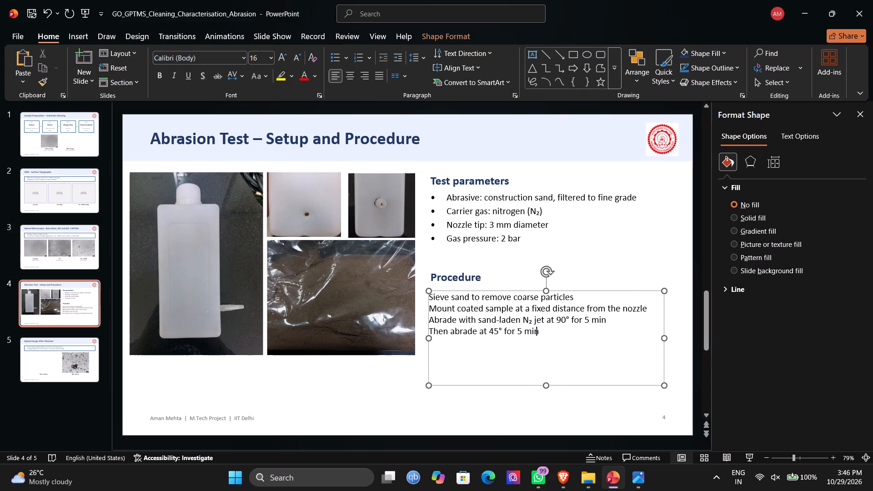
Format the four remaining Procedure lines as a bulleted list.
{"action": "left_click_drag", "start_coordinate": [570, 328], "coordinate": [431, 300]}
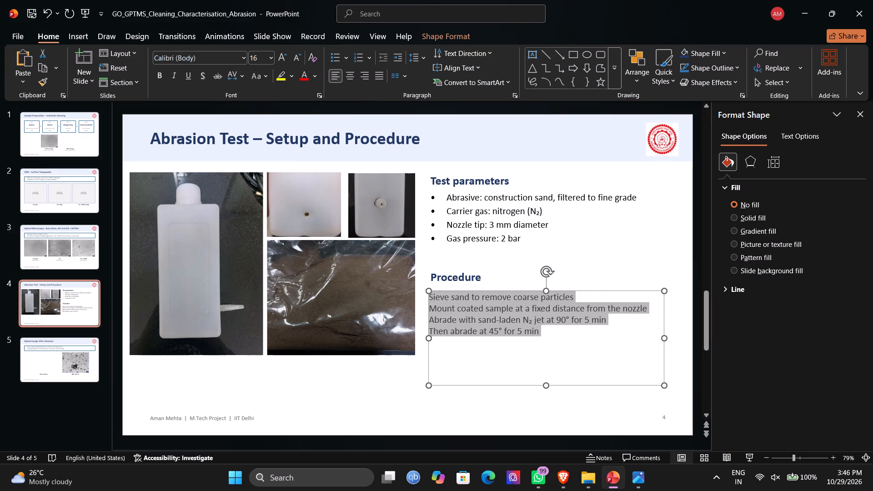
{"action": "left_click_drag", "start_coordinate": [431, 300], "coordinate": [430, 300]}
{"action": "left_click", "coordinate": [335, 59]}
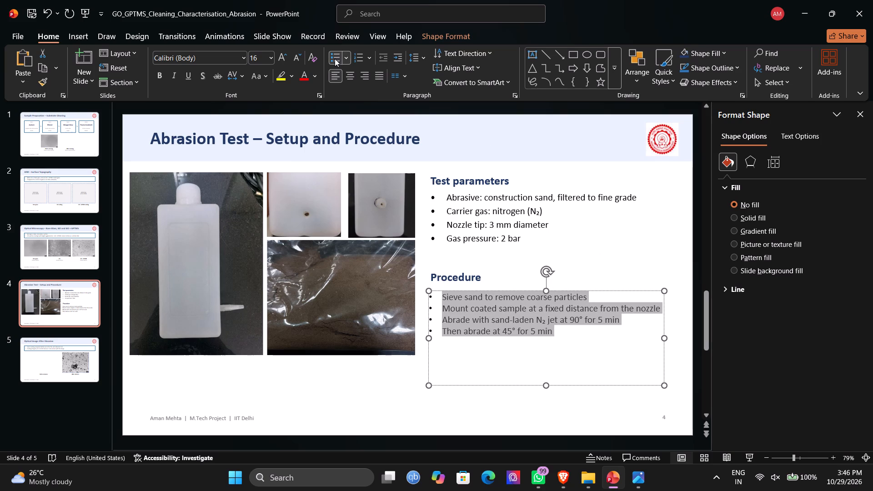
{"action": "left_click", "coordinate": [622, 270]}
{"action": "left_click", "coordinate": [553, 329]}
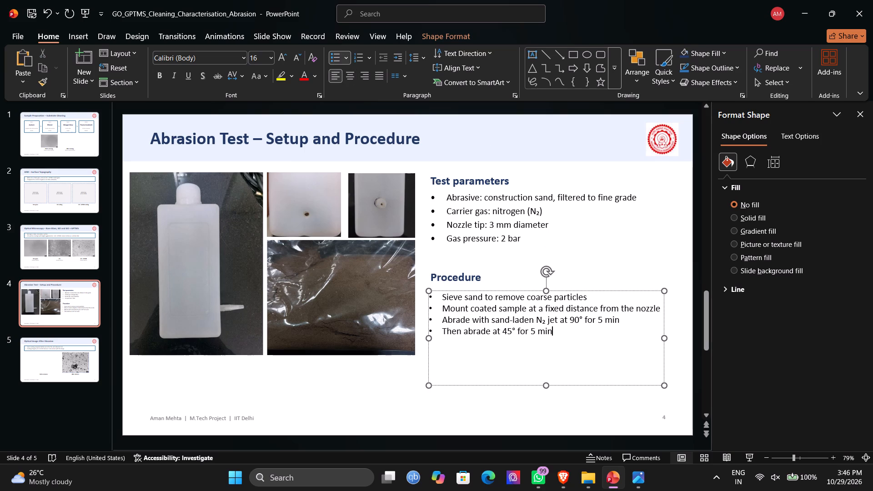
Extend the Procedure text box downward to just above the slide footer and deselect it.
{"action": "left_click_drag", "start_coordinate": [544, 384], "coordinate": [543, 398]}
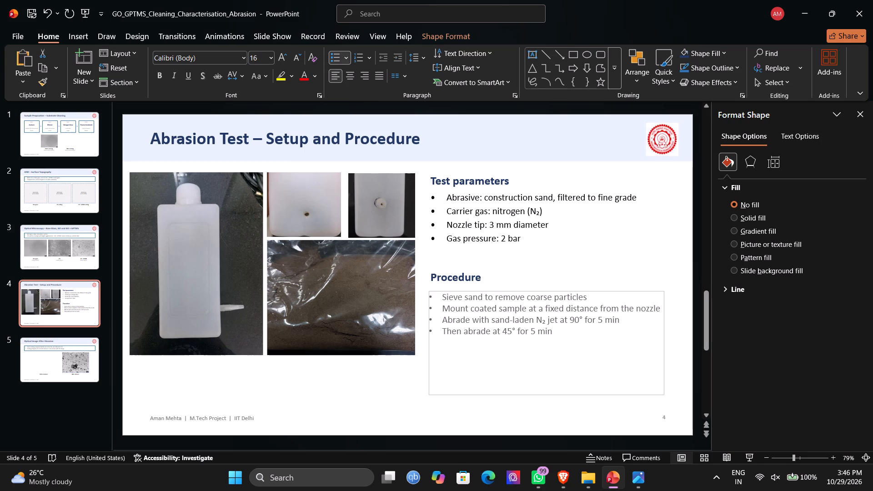
{"action": "left_click_drag", "start_coordinate": [543, 398], "coordinate": [538, 410]}
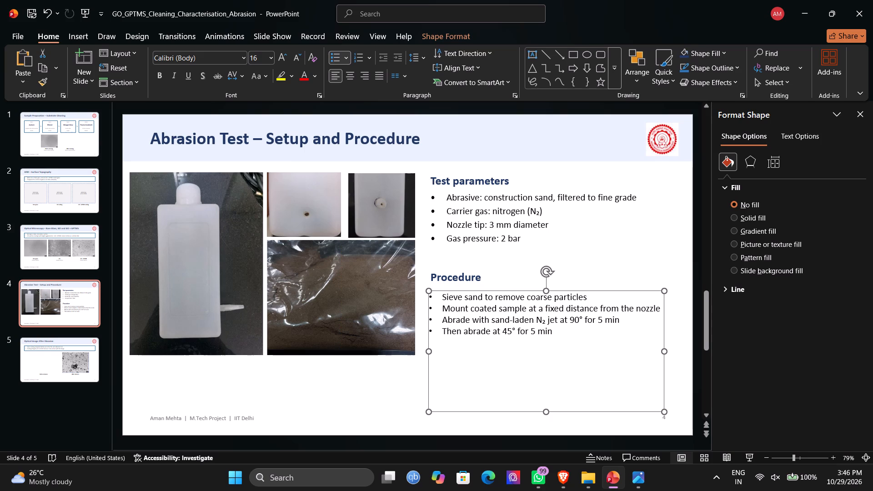
{"action": "left_click", "coordinate": [587, 266]}
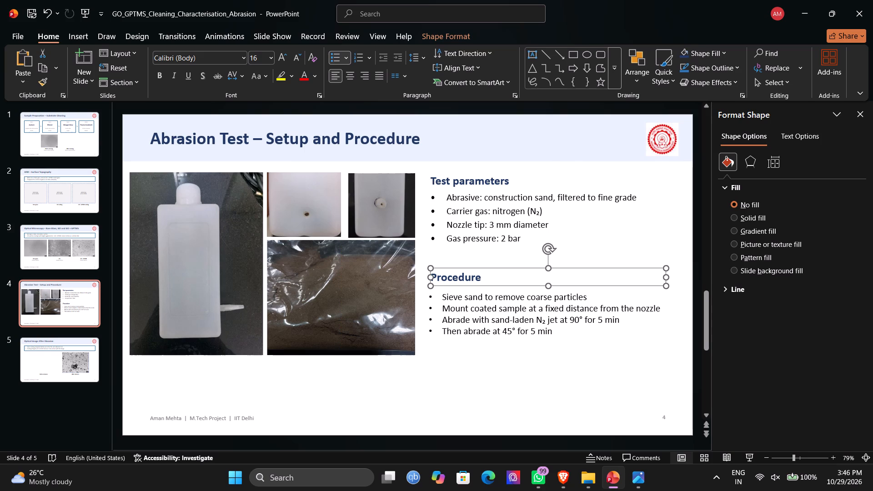
{"action": "left_click", "coordinate": [588, 256]}
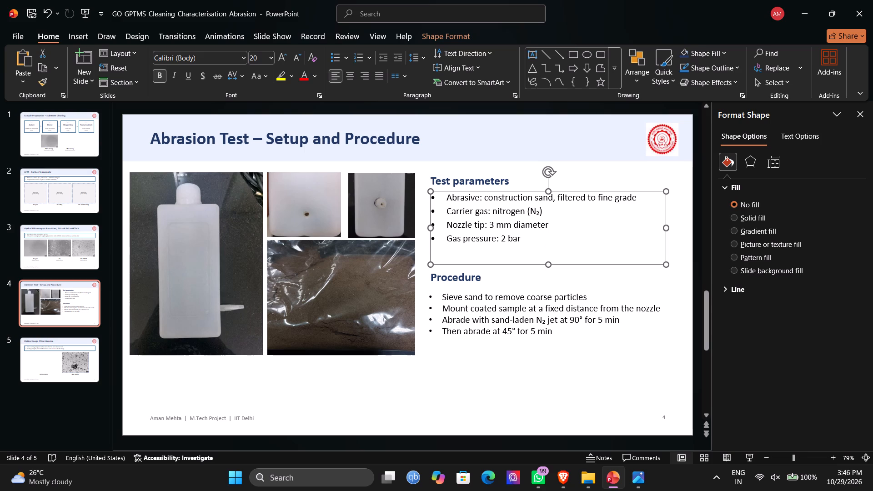
{"action": "left_click", "coordinate": [485, 407]}
{"action": "left_click", "coordinate": [348, 395]}
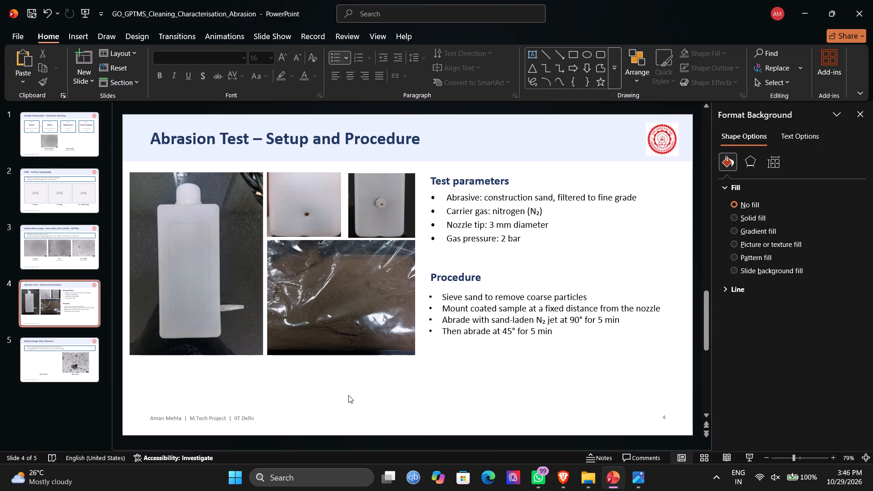
Open the Optical Image After Abrasion slide, then preview and copy the Clean Glass001 image from the "Optical images _for errosion" folder in File Explorer.
{"action": "left_click", "coordinate": [75, 355]}
{"action": "left_click", "coordinate": [60, 294]}
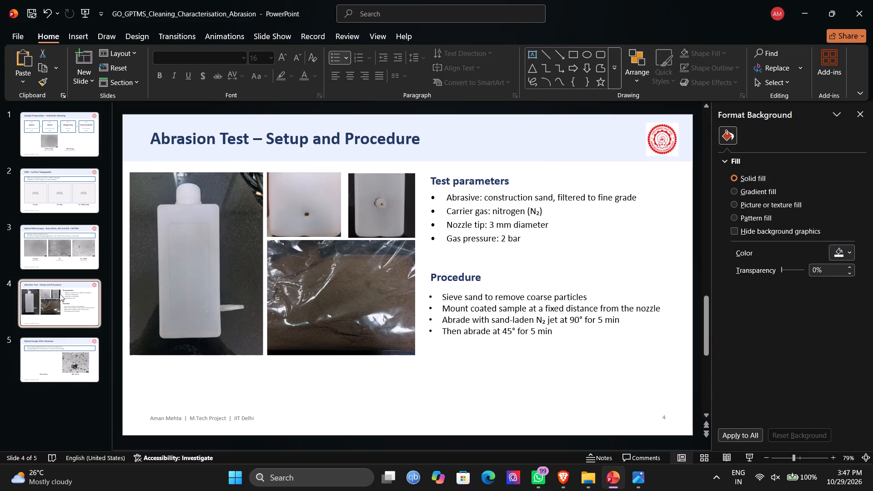
{"action": "left_click", "coordinate": [55, 349]}
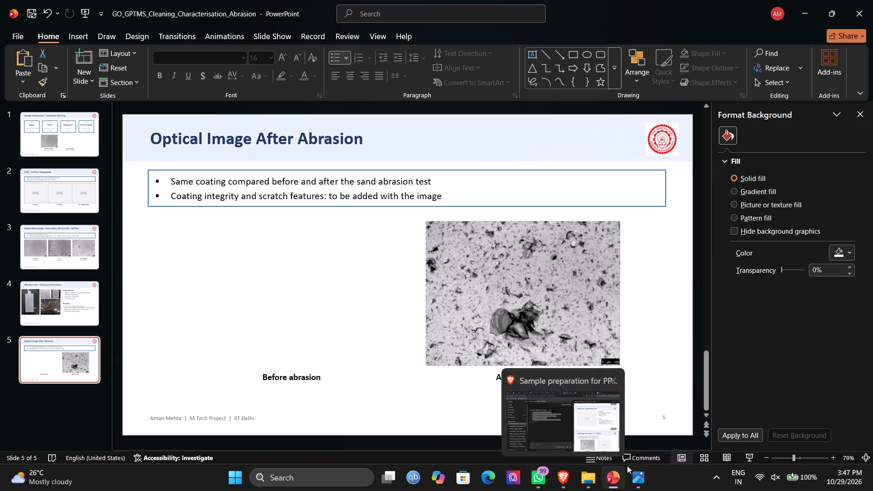
{"action": "left_click", "coordinate": [583, 487]}
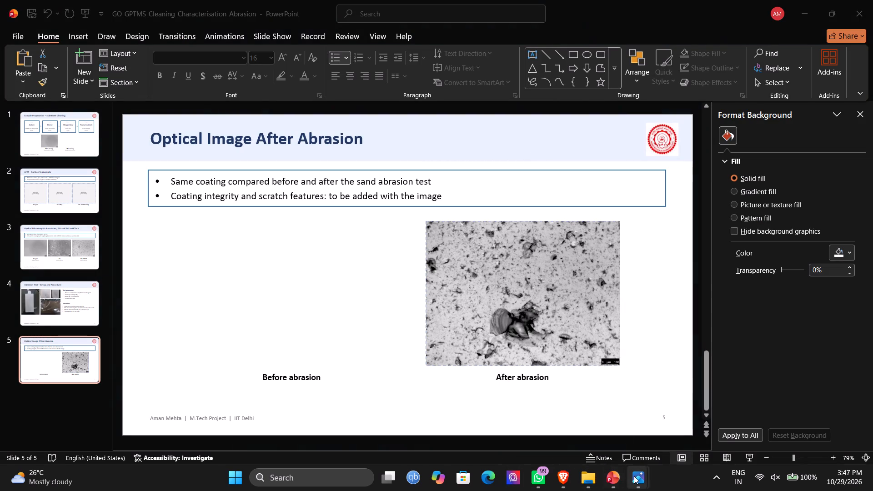
{"action": "left_click", "coordinate": [588, 485]}
{"action": "left_click", "coordinate": [595, 421]}
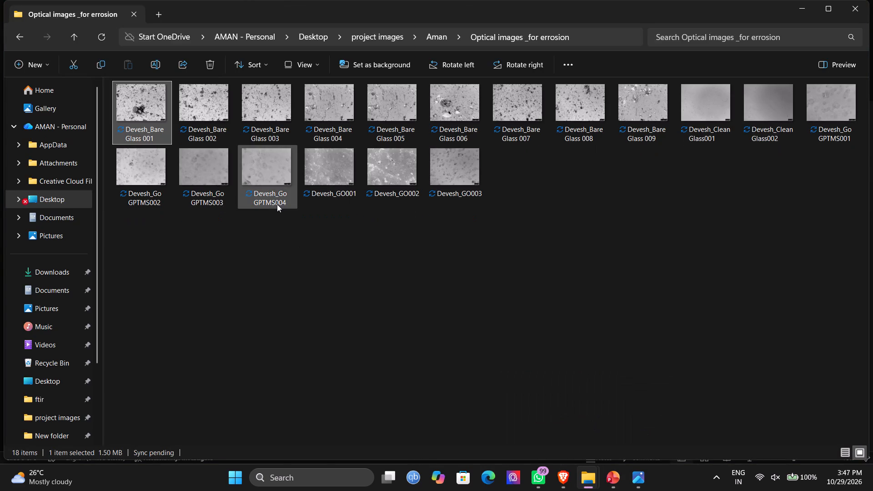
{"action": "left_click", "coordinate": [219, 168]}
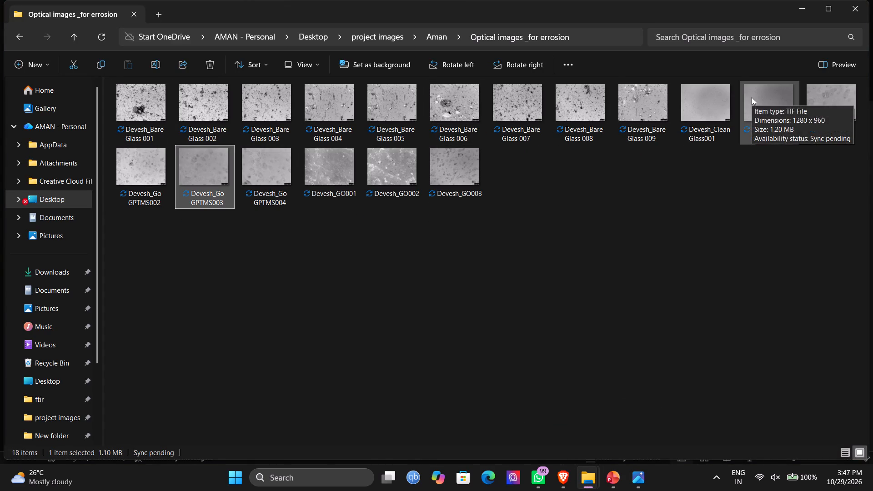
{"action": "double_click", "coordinate": [708, 103]}
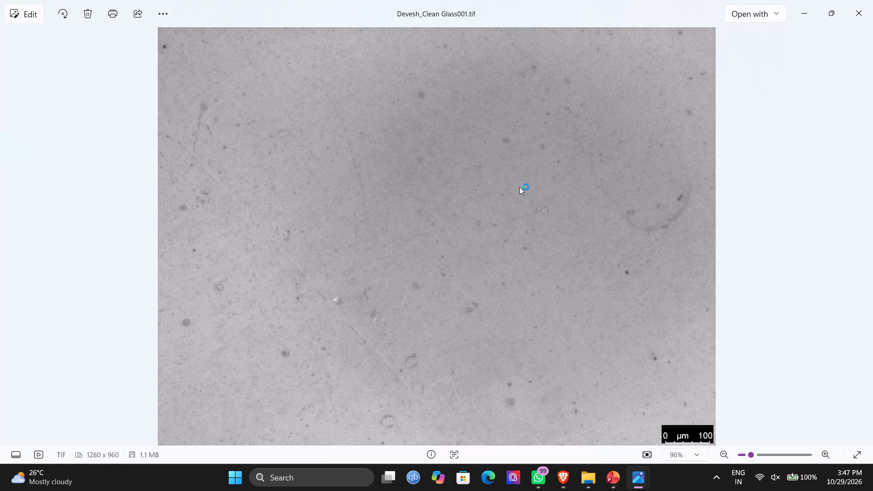
{"action": "left_click", "coordinate": [872, 0]}
{"action": "left_click", "coordinate": [721, 101]}
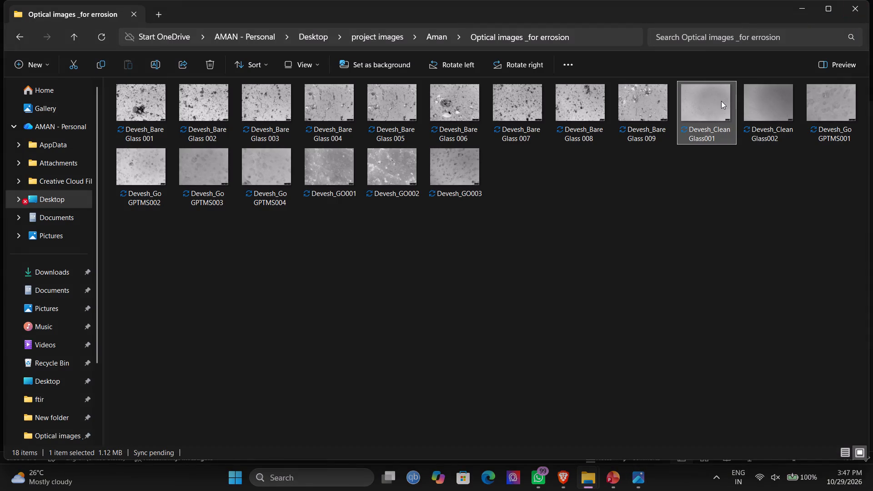
{"action": "key", "text": "ctrl+c"}
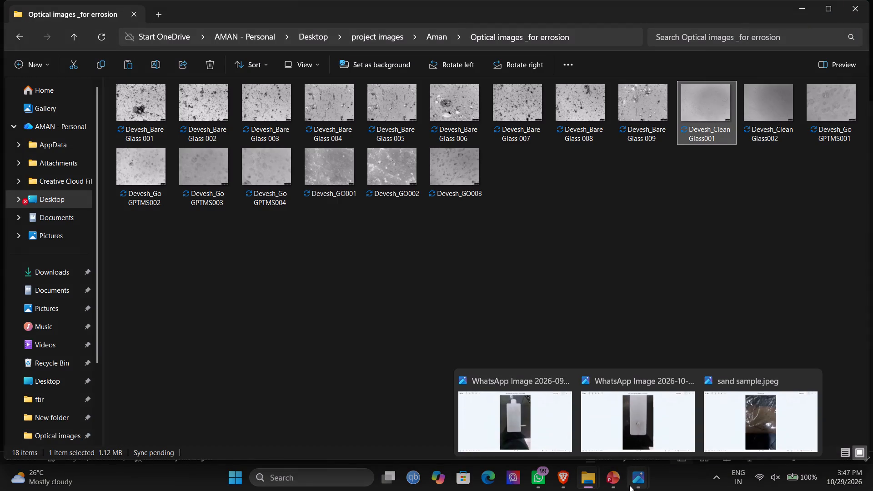
Paste the image onto the slide in PowerPoint, fitting it above the Before abrasion caption at about 4.53 by 3.4 inches, level with the After abrasion image.
{"action": "left_click", "coordinate": [621, 422]}
{"action": "left_click", "coordinate": [274, 262]}
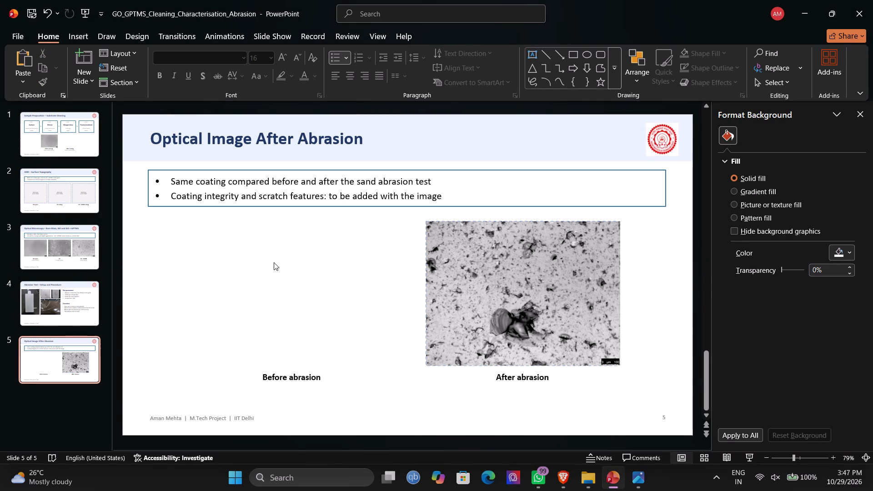
{"action": "key", "text": "ctrl+v"}
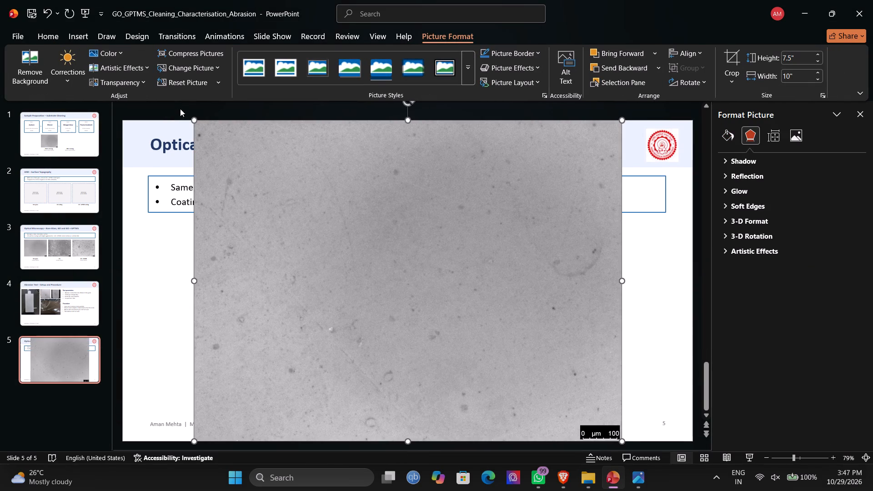
{"action": "left_click_drag", "start_coordinate": [195, 118], "coordinate": [368, 324]}
{"action": "left_click_drag", "start_coordinate": [436, 284], "coordinate": [260, 242]}
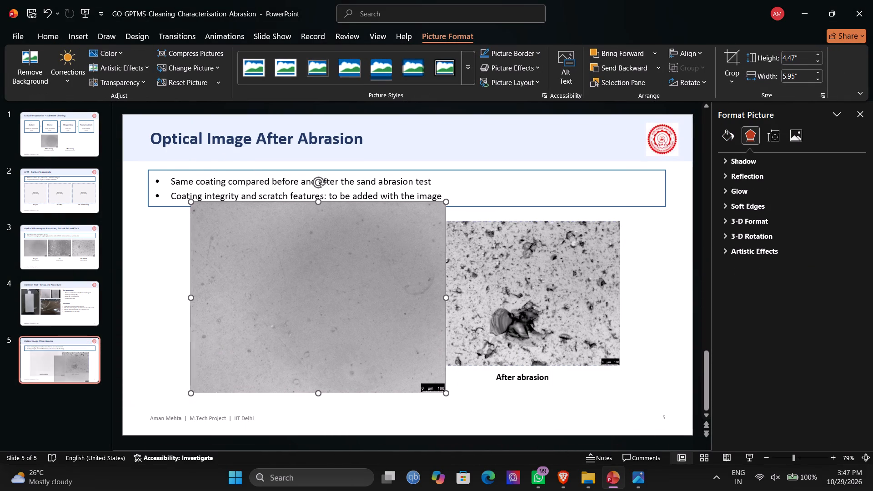
{"action": "left_click_drag", "start_coordinate": [444, 393], "coordinate": [355, 344]}
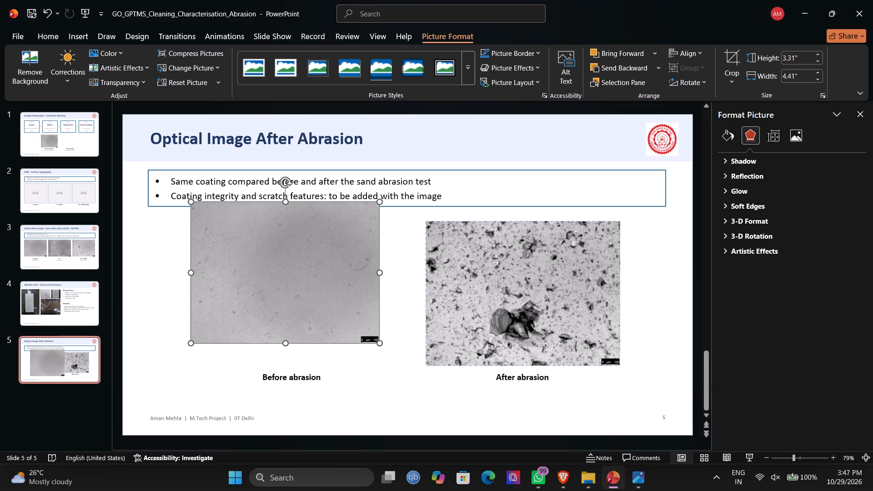
{"action": "left_click_drag", "start_coordinate": [299, 262], "coordinate": [302, 281]}
{"action": "left_click_drag", "start_coordinate": [384, 362], "coordinate": [391, 366]}
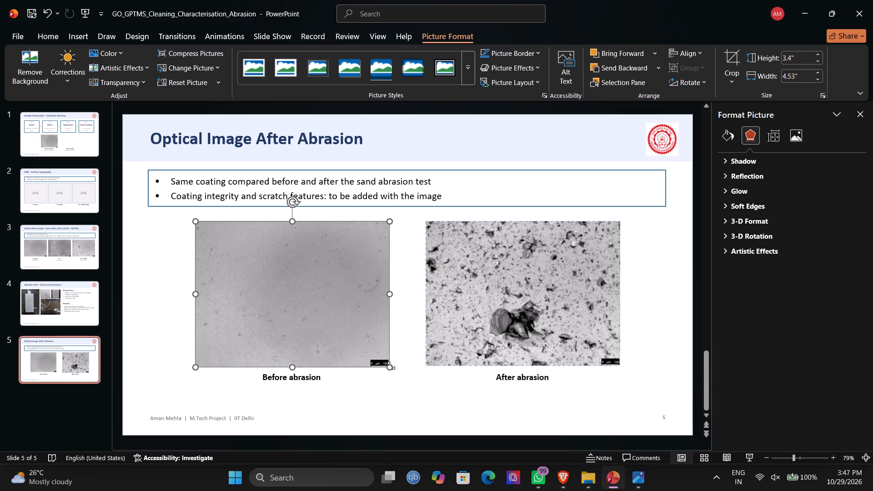
{"action": "left_click", "coordinate": [456, 294]}
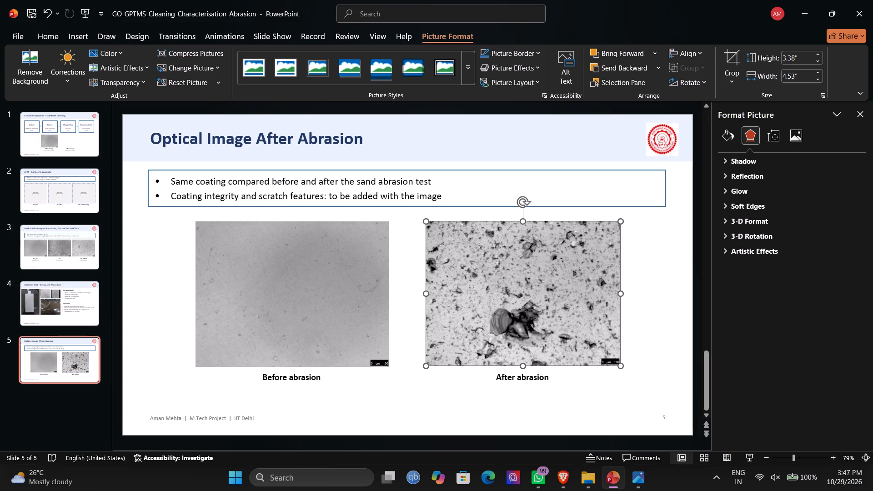
{"action": "left_click", "coordinate": [355, 402]}
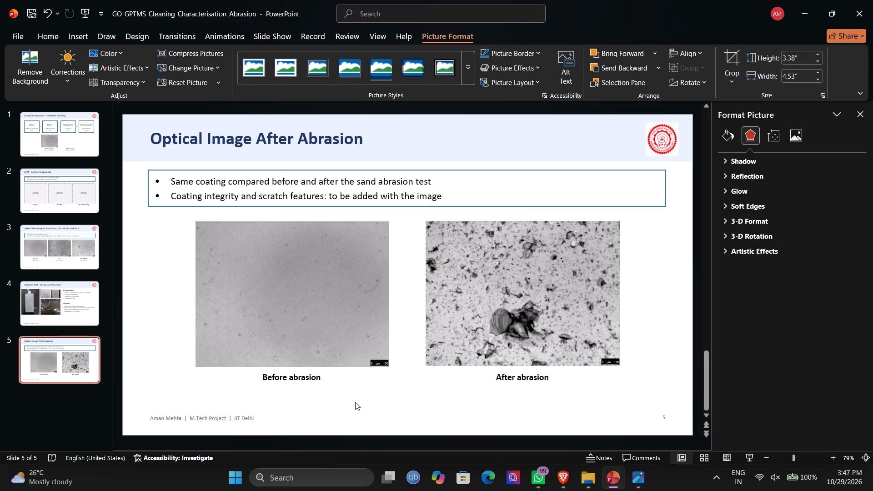
{"action": "left_click", "coordinate": [288, 379]}
{"action": "left_click", "coordinate": [160, 312]}
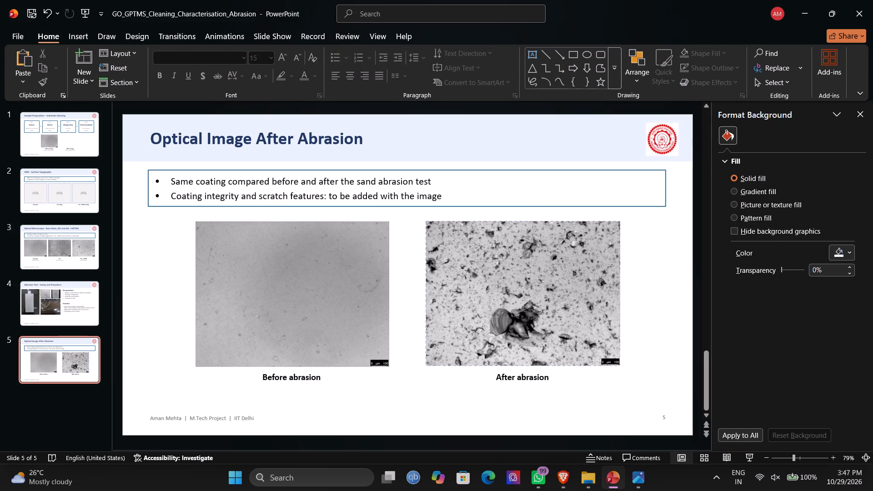
Close the background formatting pane and save the presentation.
{"action": "left_click", "coordinate": [863, 108]}
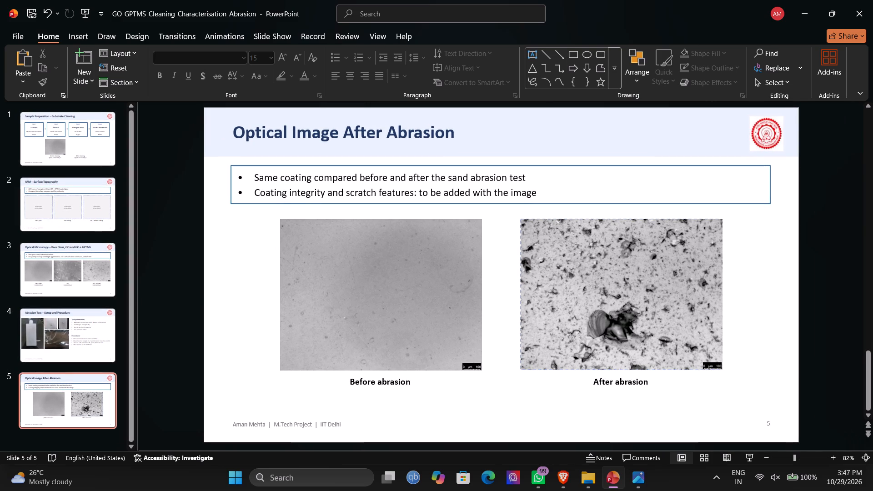
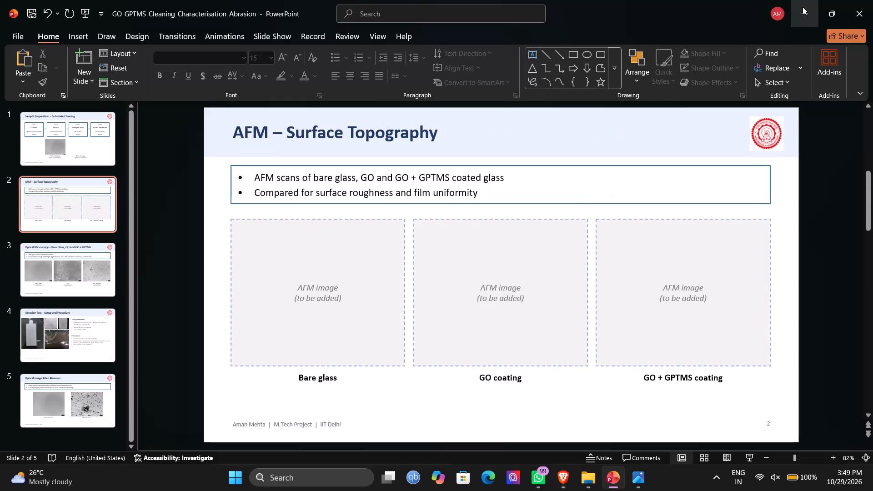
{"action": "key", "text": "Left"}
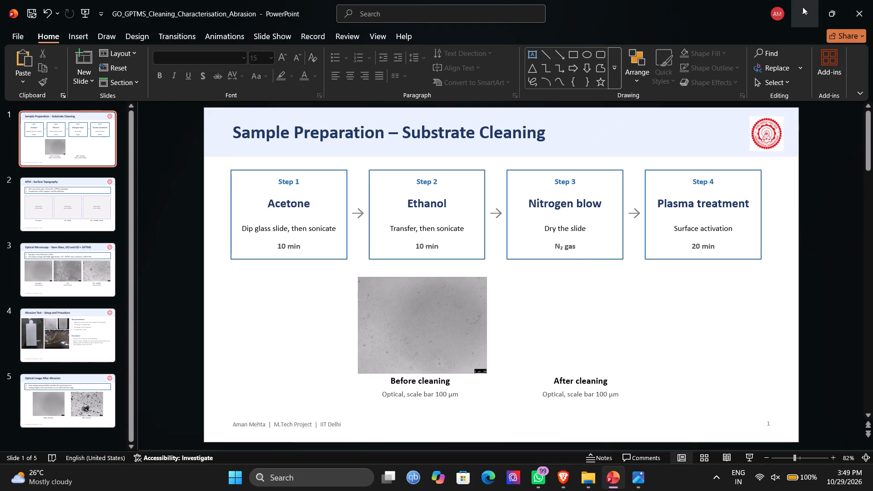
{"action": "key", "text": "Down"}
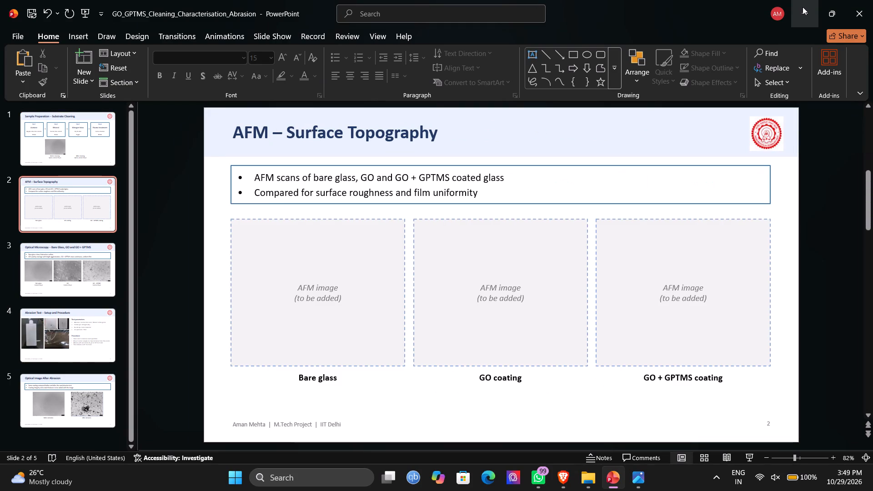
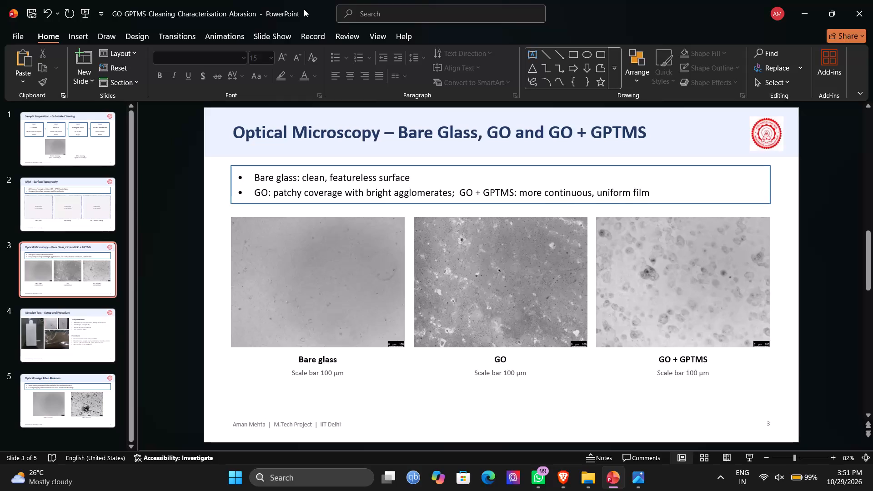
Capitalise "Nitrogen" in the carrier gas bullet under Test parameters on the Abrasion Test slide.
{"action": "key", "text": "Down"}
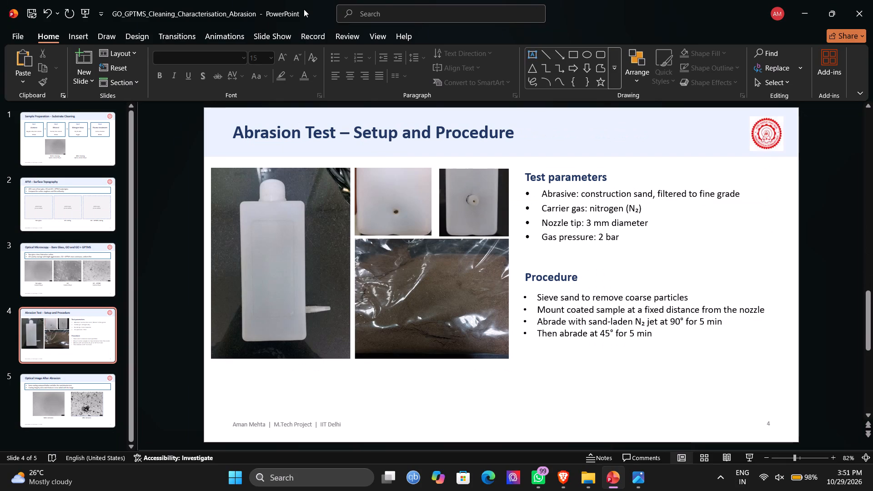
{"action": "left_click", "coordinate": [594, 204], "text": "shift"}
{"action": "left_click", "coordinate": [594, 204]}
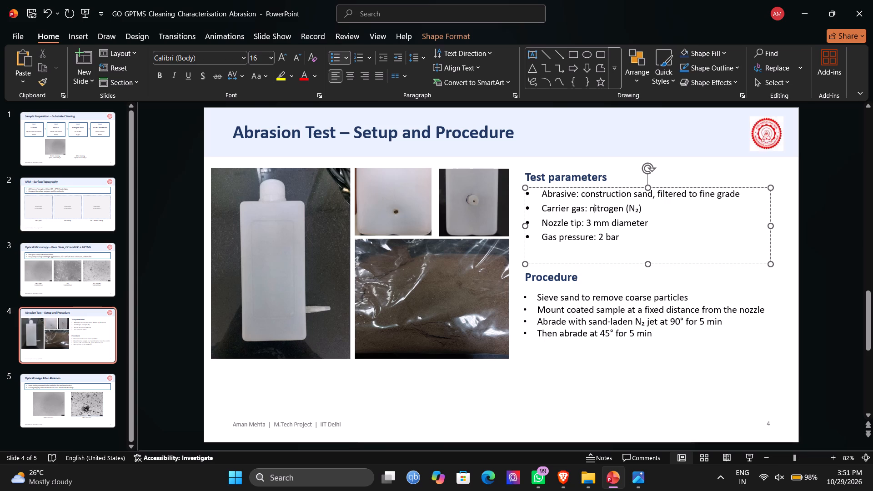
{"action": "key", "text": "BackSpace"}
{"action": "key", "text": "shift+n"}
{"action": "left_click", "coordinate": [577, 252]}
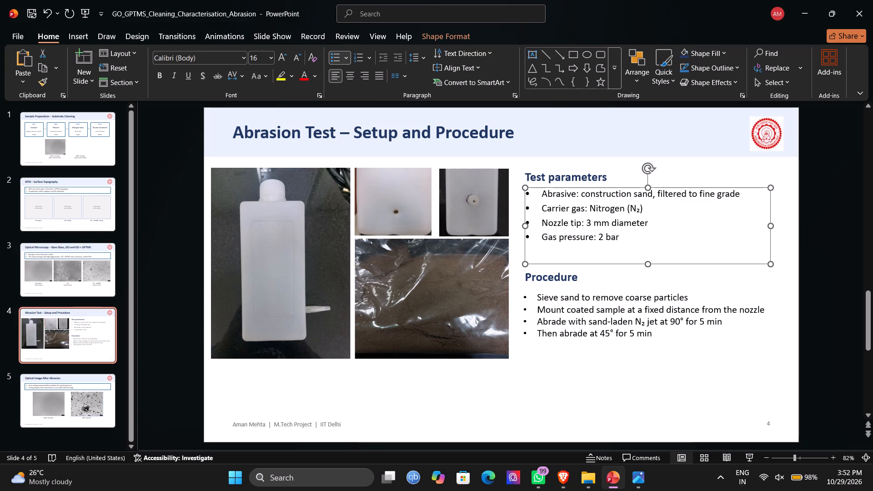
Set the abrasion time to 15 min in both the 90° and 45° bullets under Procedure.
{"action": "left_click", "coordinate": [700, 320]}
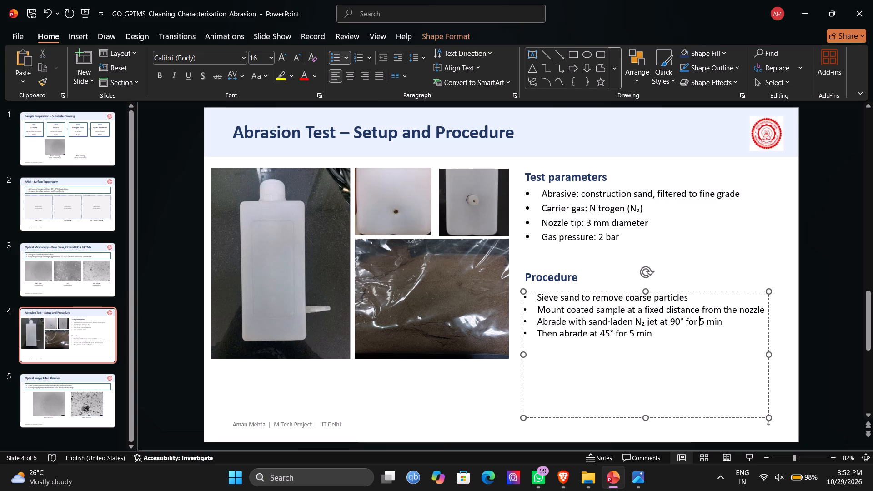
{"action": "key", "text": "1"}
{"action": "left_click", "coordinate": [631, 336]}
{"action": "key", "text": "1"}
Shorten the Procedure text box from its bottom edge so it ends just below the last bullet.
{"action": "left_click_drag", "start_coordinate": [643, 416], "coordinate": [643, 366]}
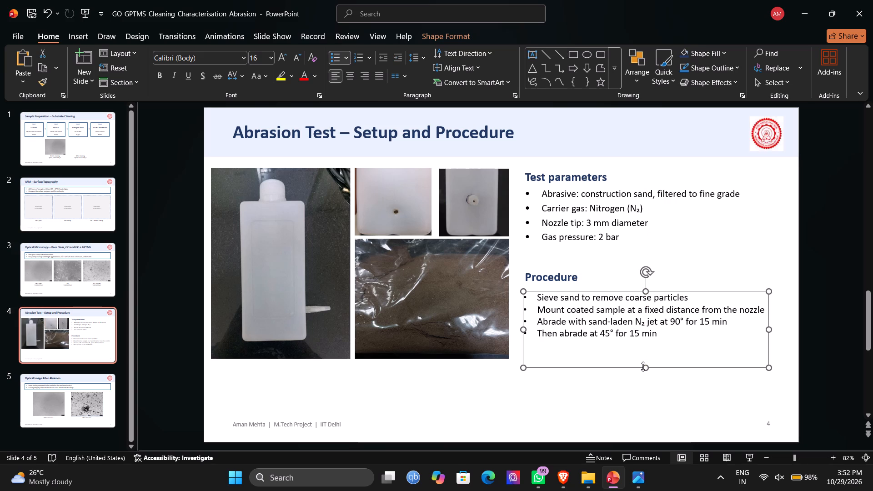
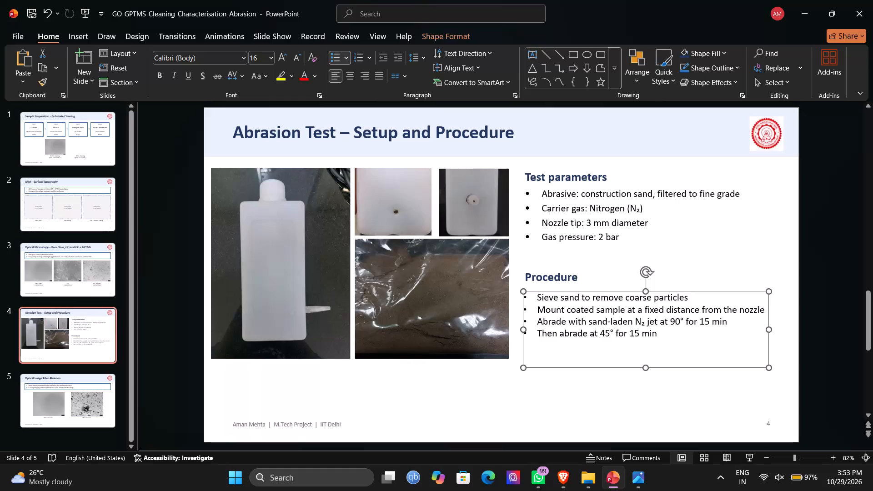
Review the final slide, Optical Image After Abrasion, with its before and after abrasion images.
{"action": "left_click", "coordinate": [71, 399]}
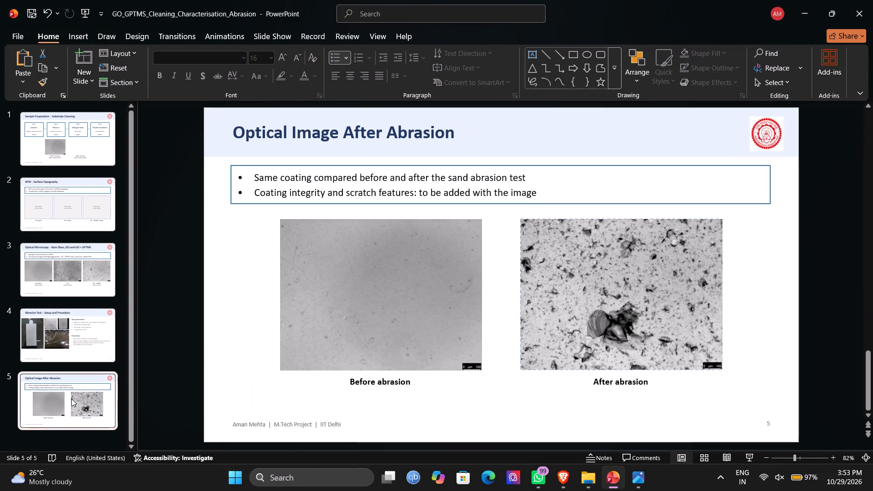
{"action": "scroll", "coordinate": [71, 399], "scroll_direction": "down", "scroll_amount": 4}
{"action": "scroll", "coordinate": [63, 336], "scroll_direction": "up", "scroll_amount": 1}
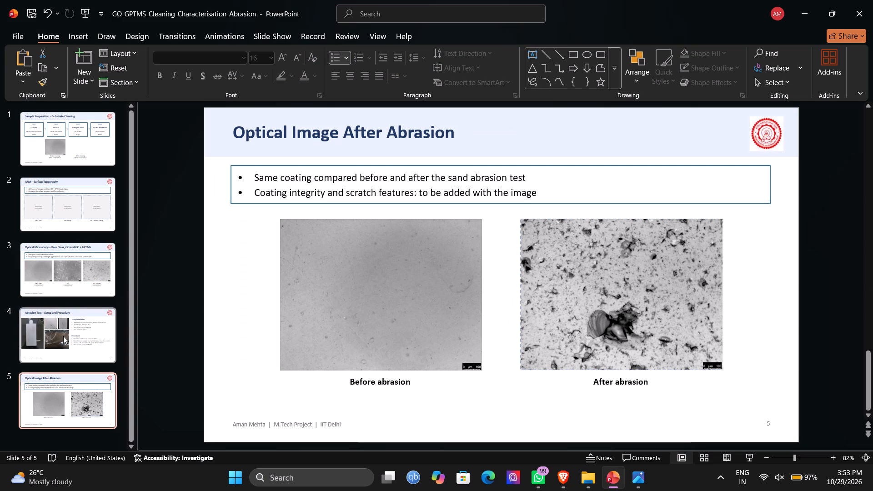
{"action": "scroll", "coordinate": [63, 336], "scroll_direction": "up", "scroll_amount": 1}
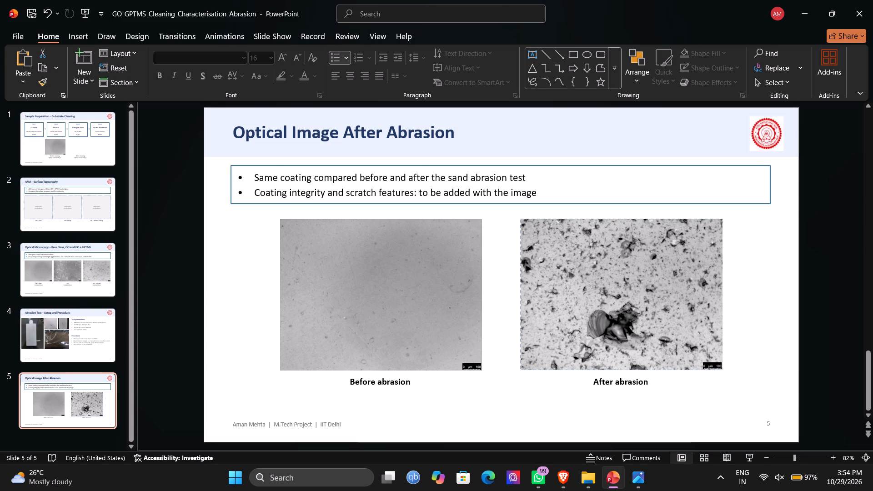
Save the finished GO_GPTMS_Cleaning_Characterisation_Abrasion presentation and close it.
{"action": "key", "text": "ctrl+s"}
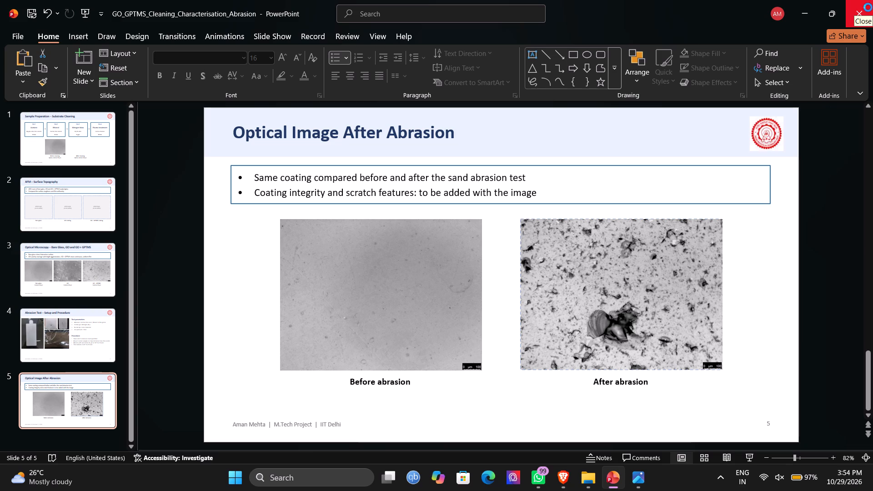
{"action": "left_click", "coordinate": [872, 0]}
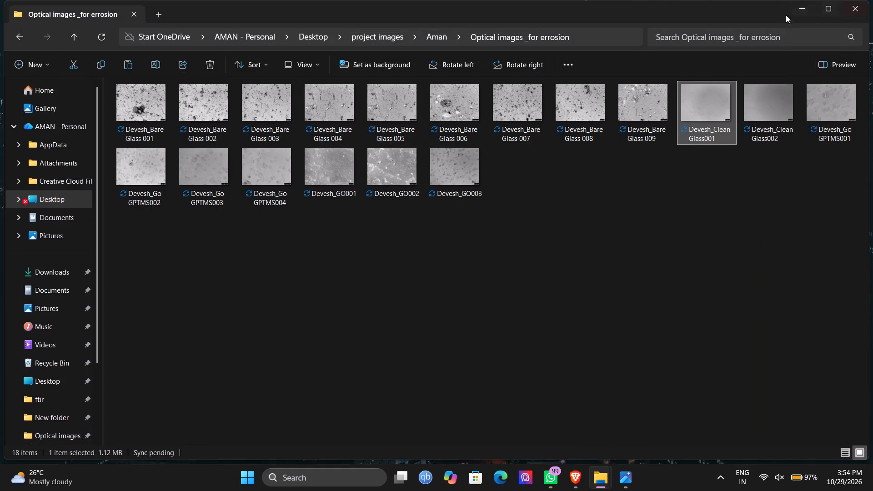
Close the File Explorer window showing the "Optical images _for errosion" folder.
{"action": "left_click", "coordinate": [872, 0]}
{"action": "left_click", "coordinate": [856, 9]}
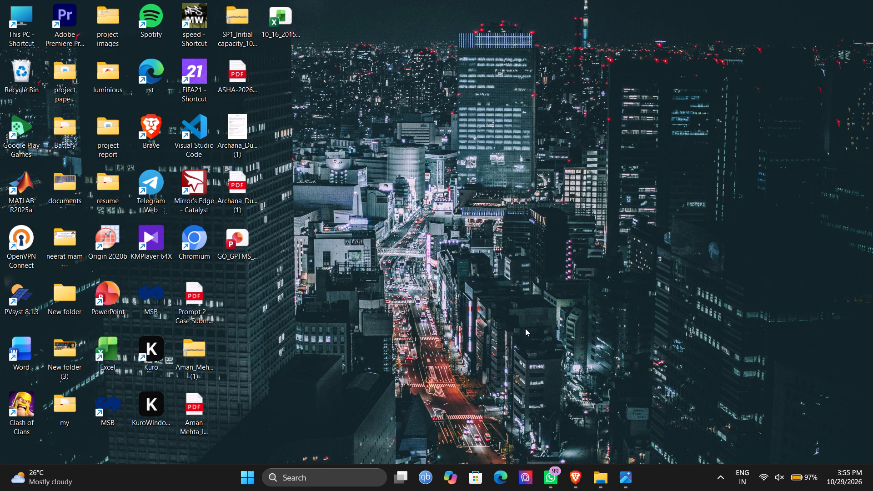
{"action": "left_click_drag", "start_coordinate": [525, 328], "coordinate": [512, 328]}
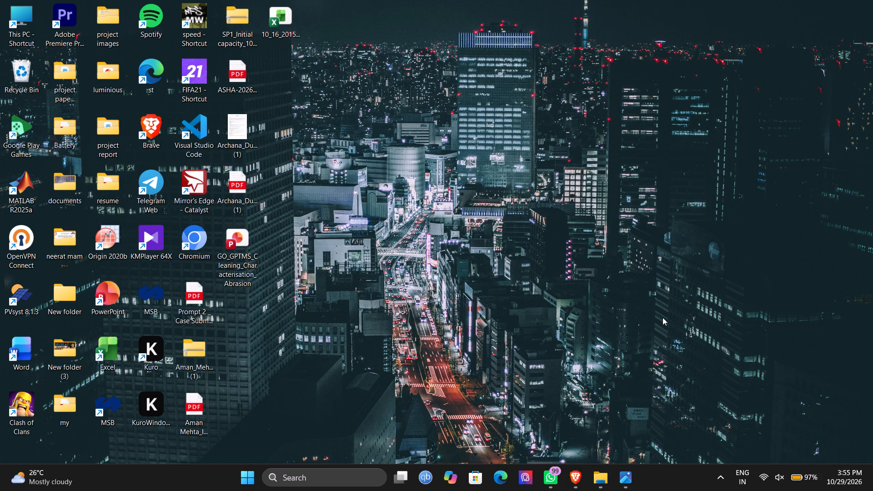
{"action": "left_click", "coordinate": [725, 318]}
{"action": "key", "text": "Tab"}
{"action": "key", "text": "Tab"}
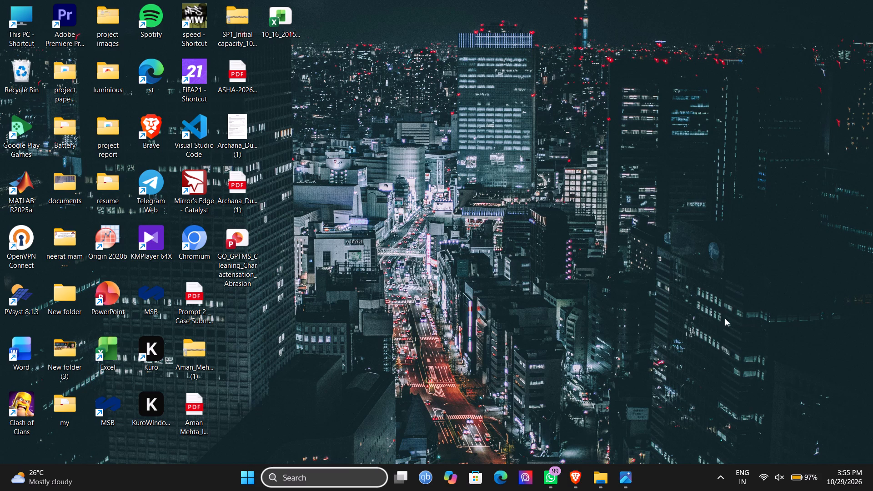
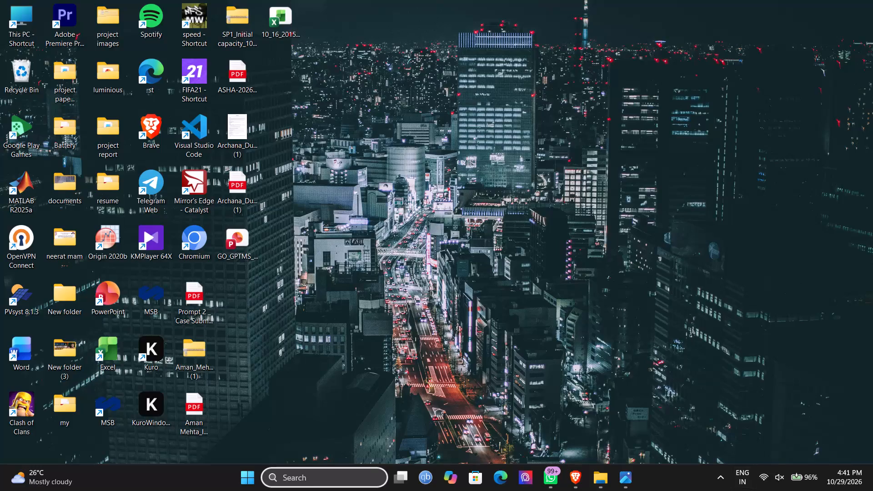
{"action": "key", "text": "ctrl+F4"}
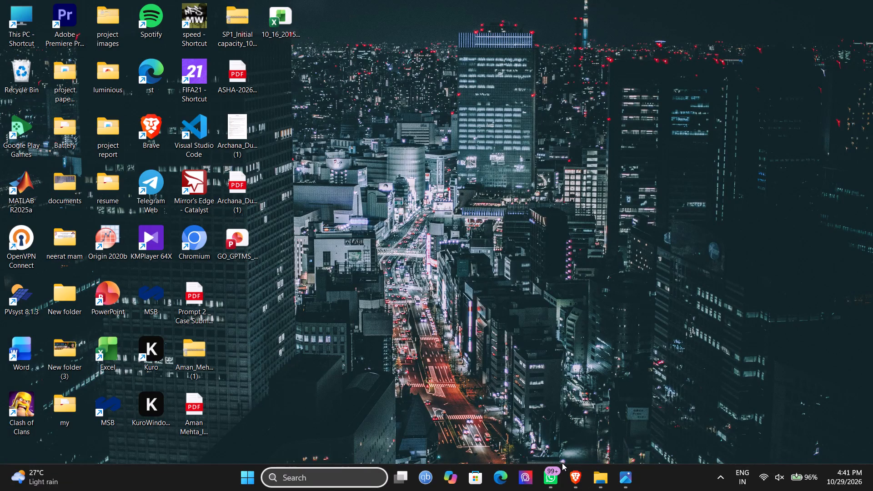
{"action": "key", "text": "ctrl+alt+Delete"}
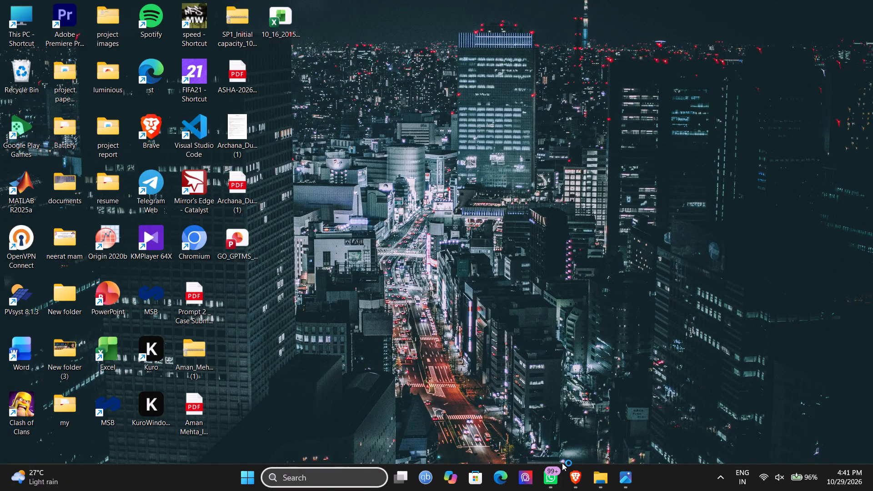